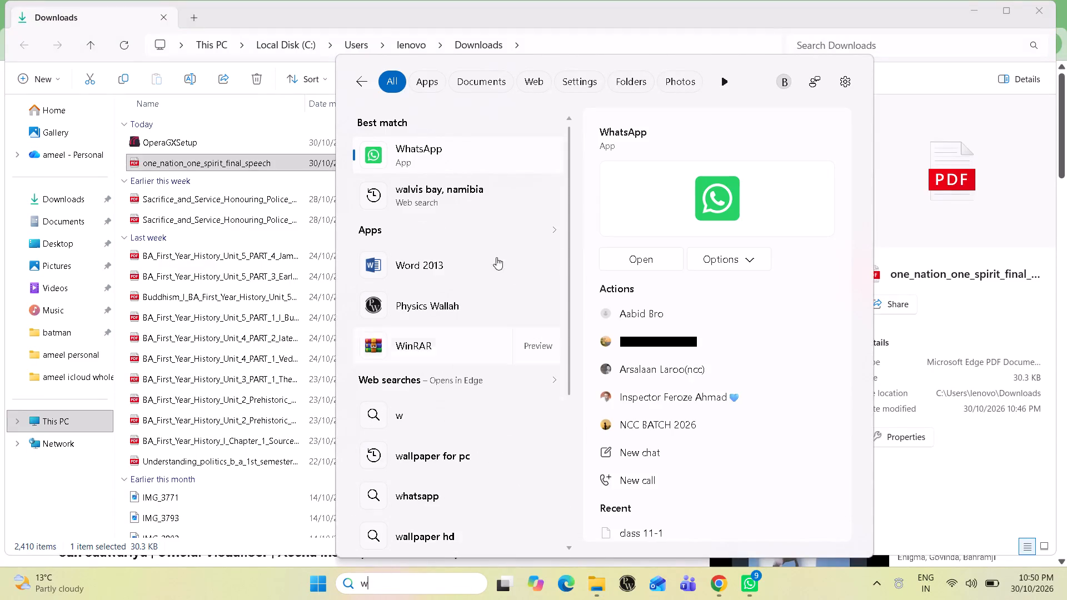
Open Word 2013 from the Windows search and dismiss the Microsoft Office Activation Wizard to reach the start screen.
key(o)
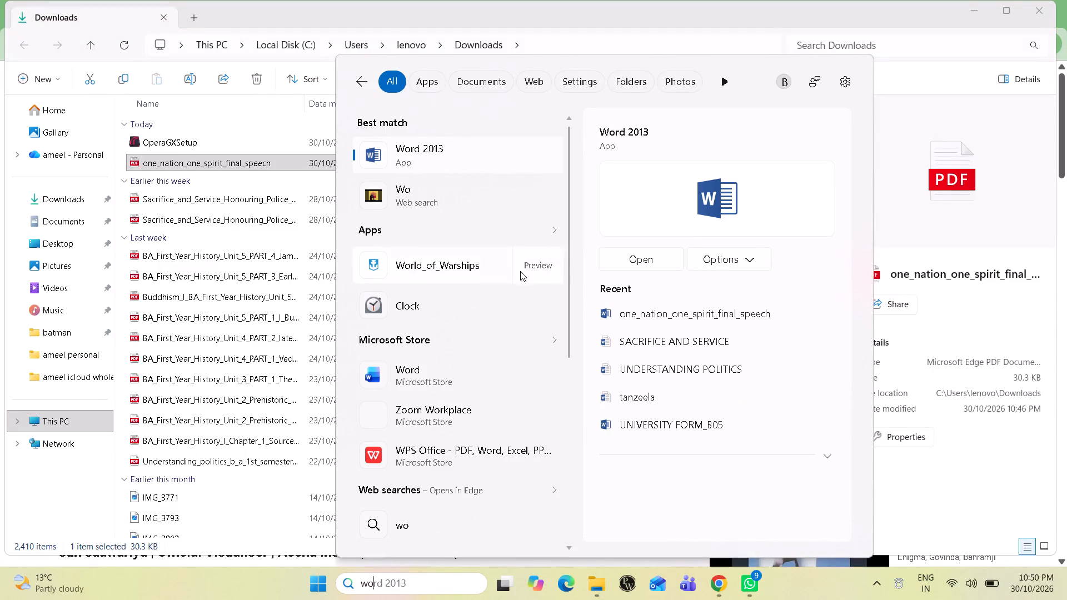
click(656, 263)
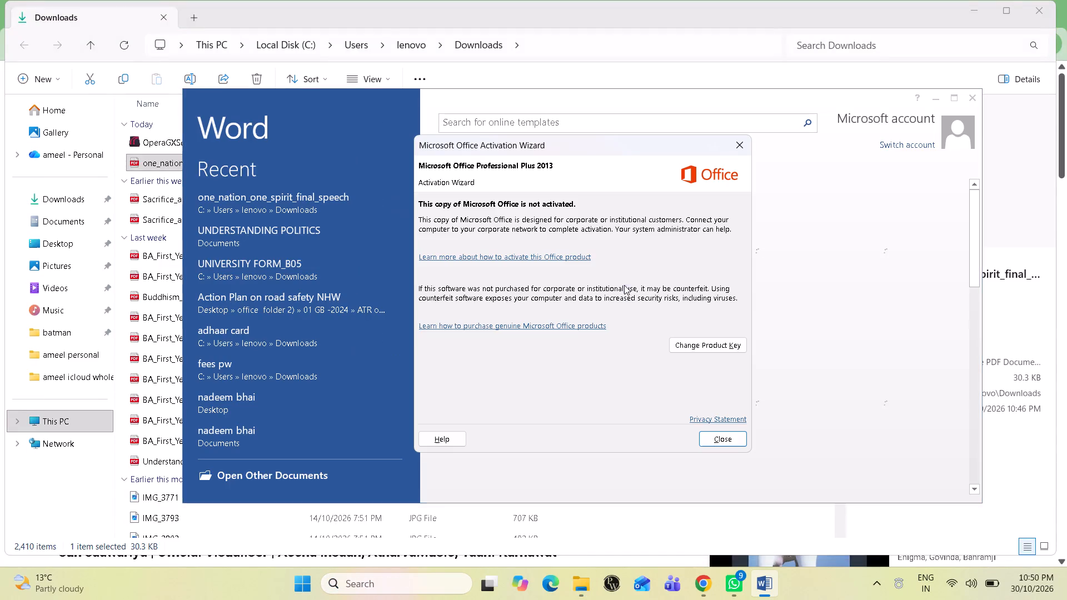
click(257, 476)
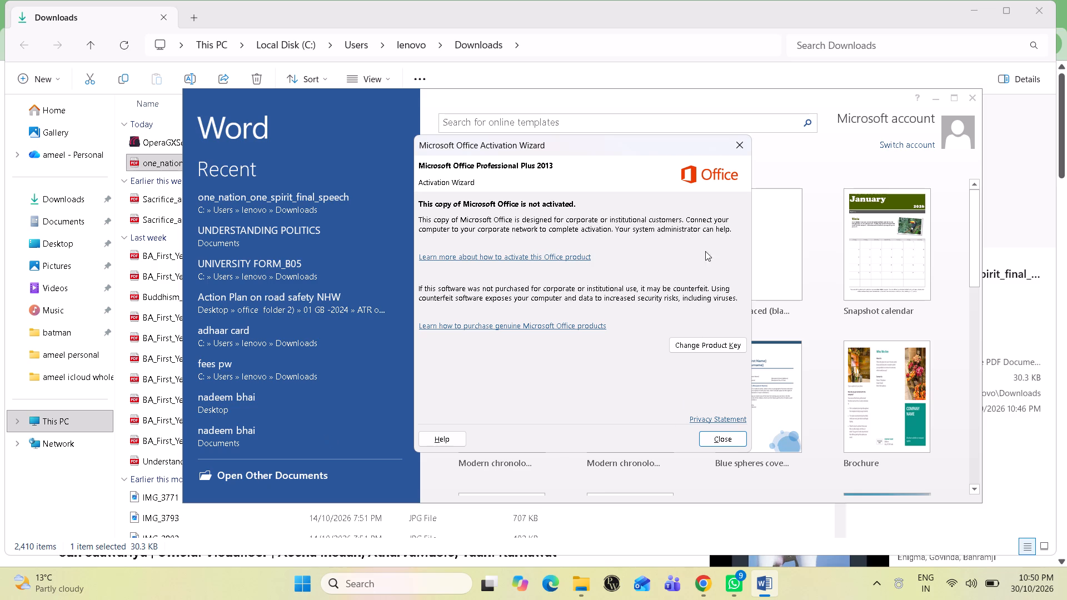
click(743, 141)
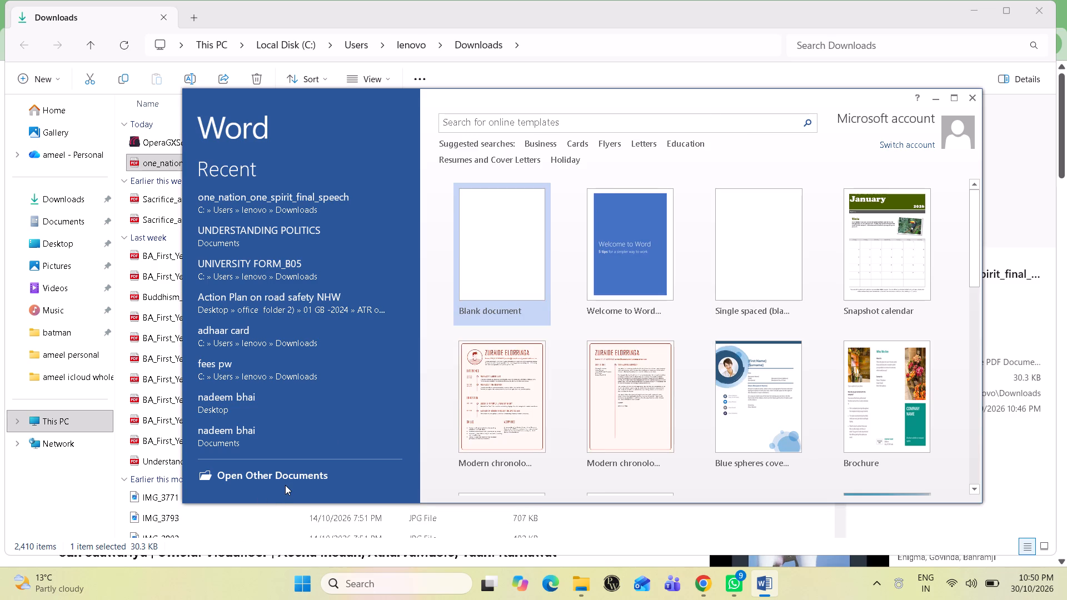
Start opening an existing document from the folders stored on this computer.
click(297, 476)
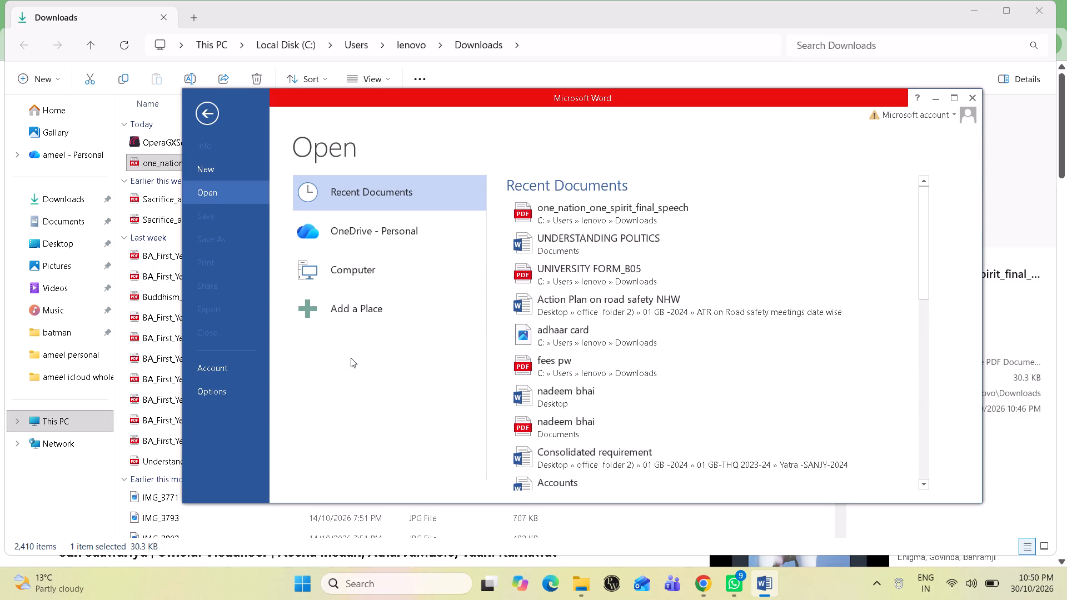
click(380, 287)
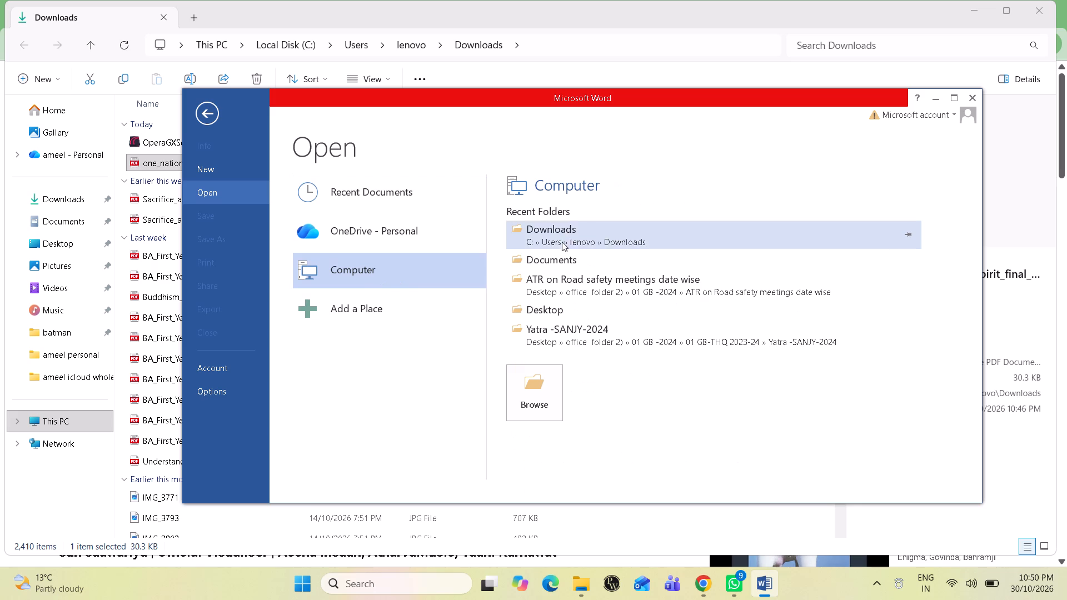
Browse the Downloads folder for the document to open and enter "fin" as the file name.
click(568, 229)
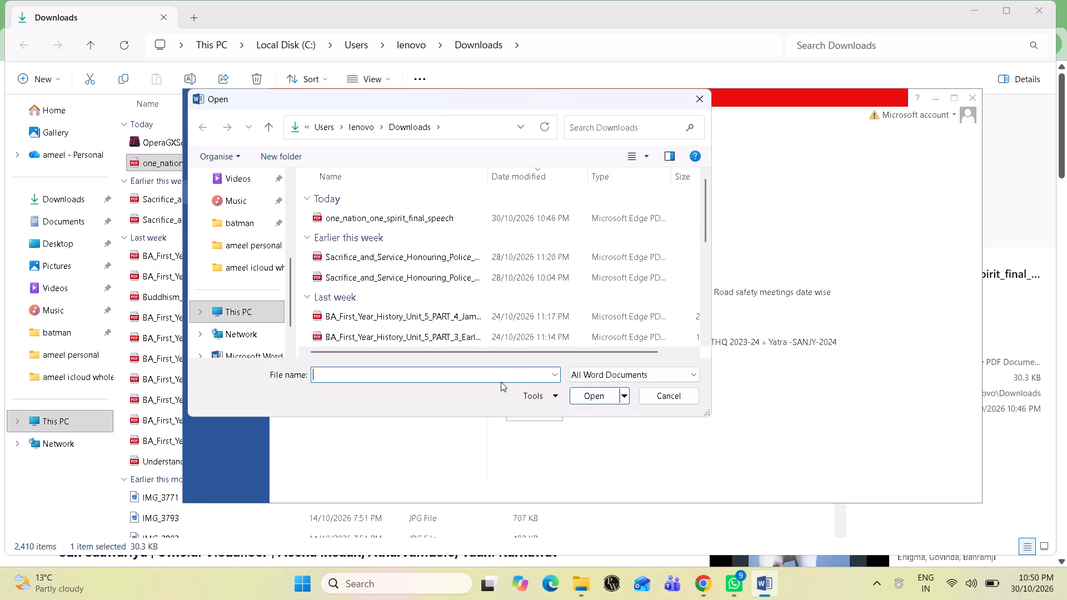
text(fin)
Look for the document in the Network, Microsoft Word and Home locations, and go back to the top of the Downloads folder.
click(238, 332)
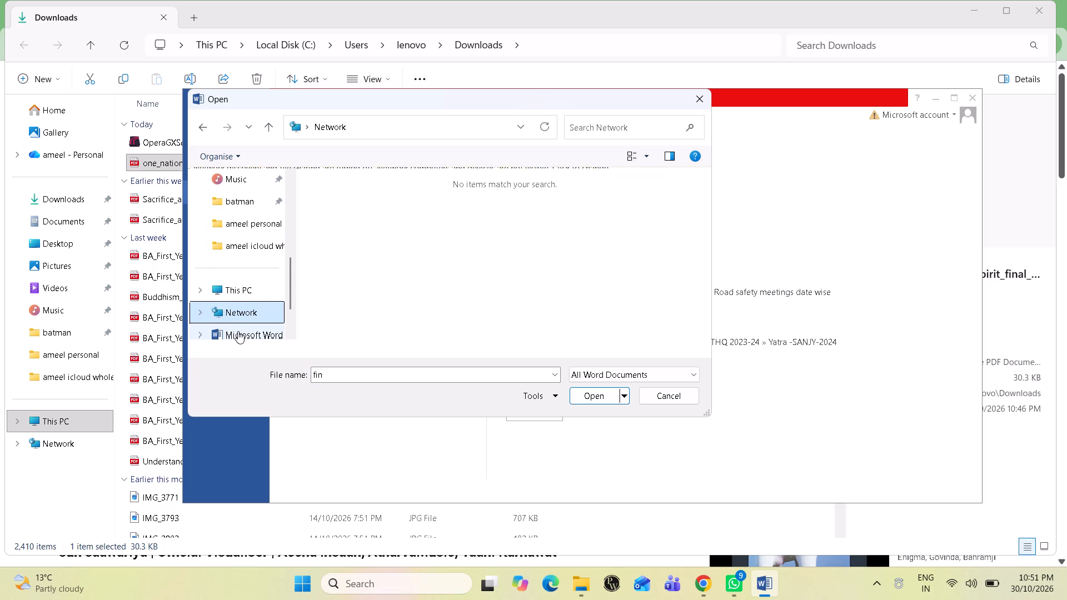
click(239, 344)
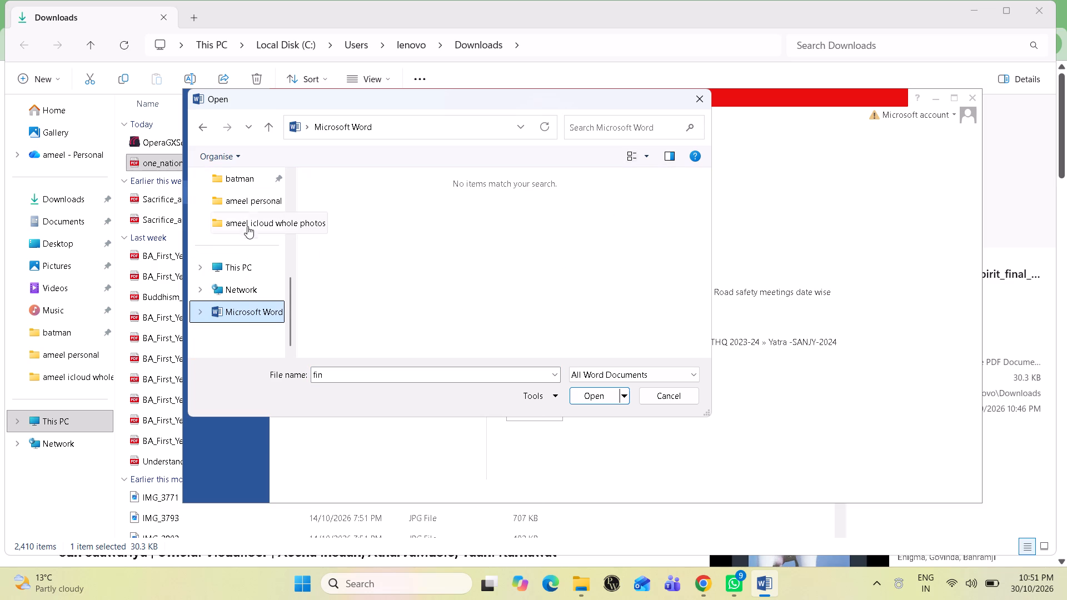
click(249, 222)
scroll(249, 222, up, 5)
click(246, 192)
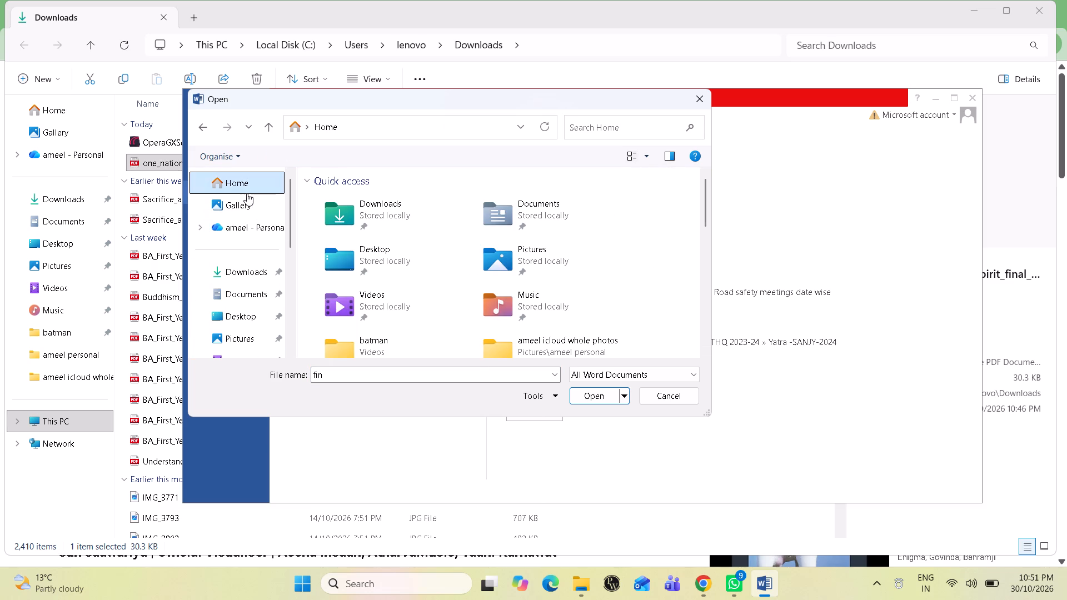
double_click(383, 222)
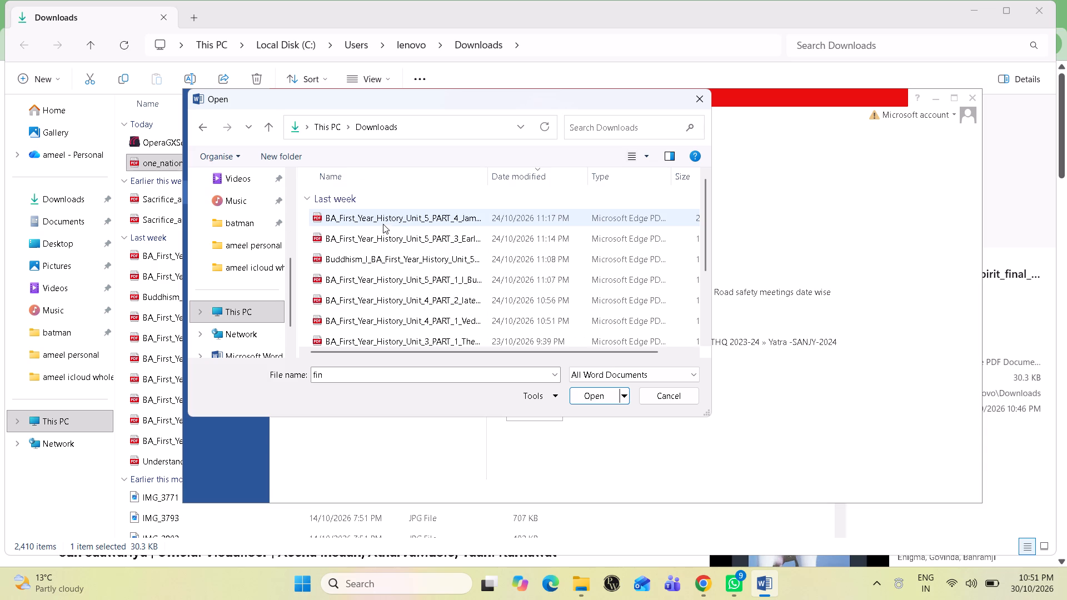
scroll(423, 274, up, 3)
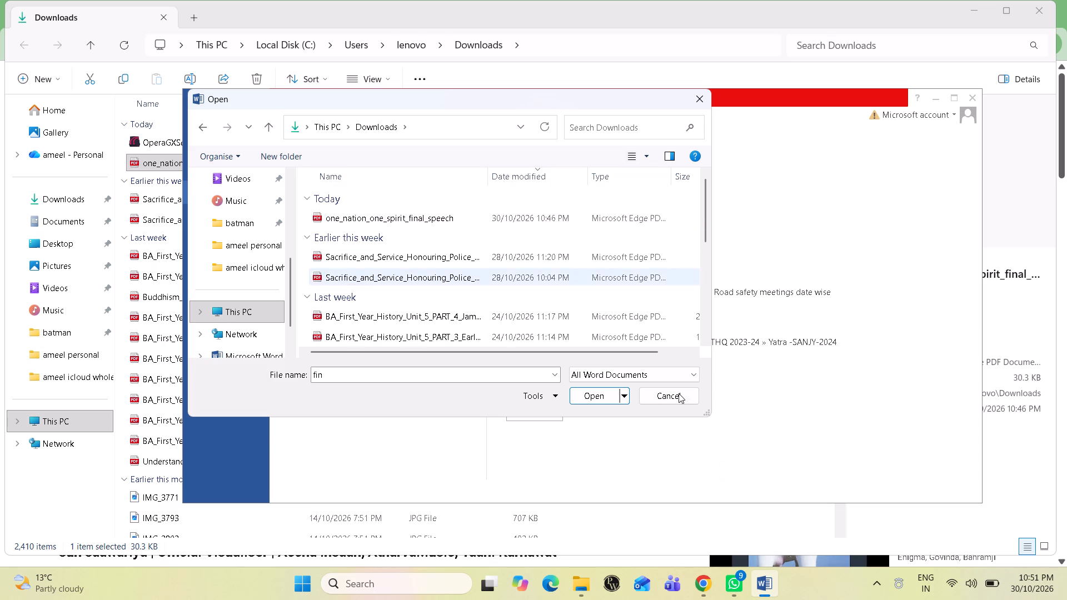
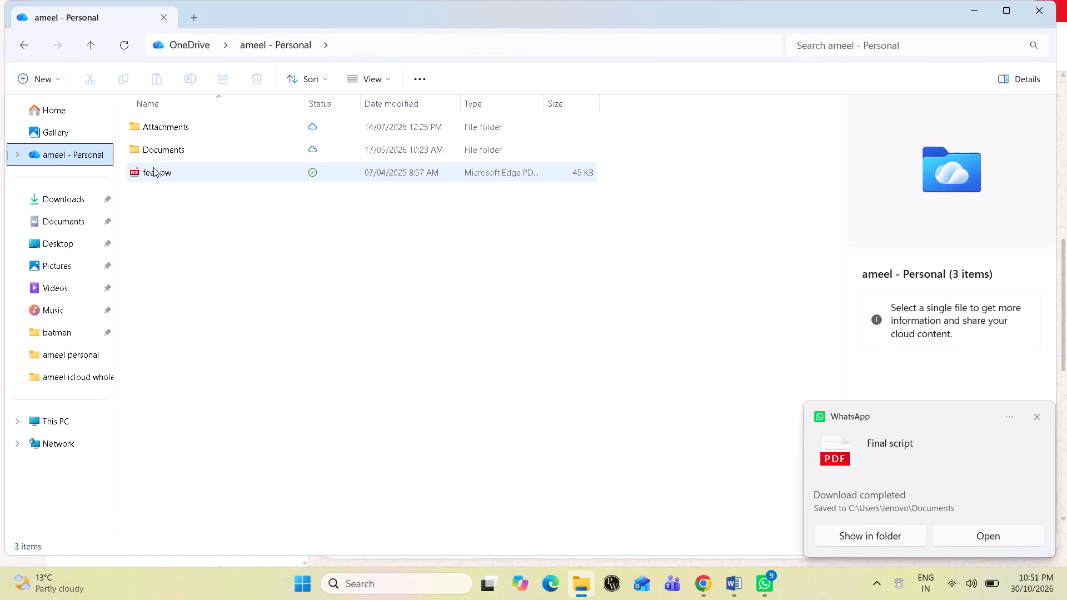
Show the downloaded Final script PDF in its save location and look through the Documents folder for it.
click(901, 543)
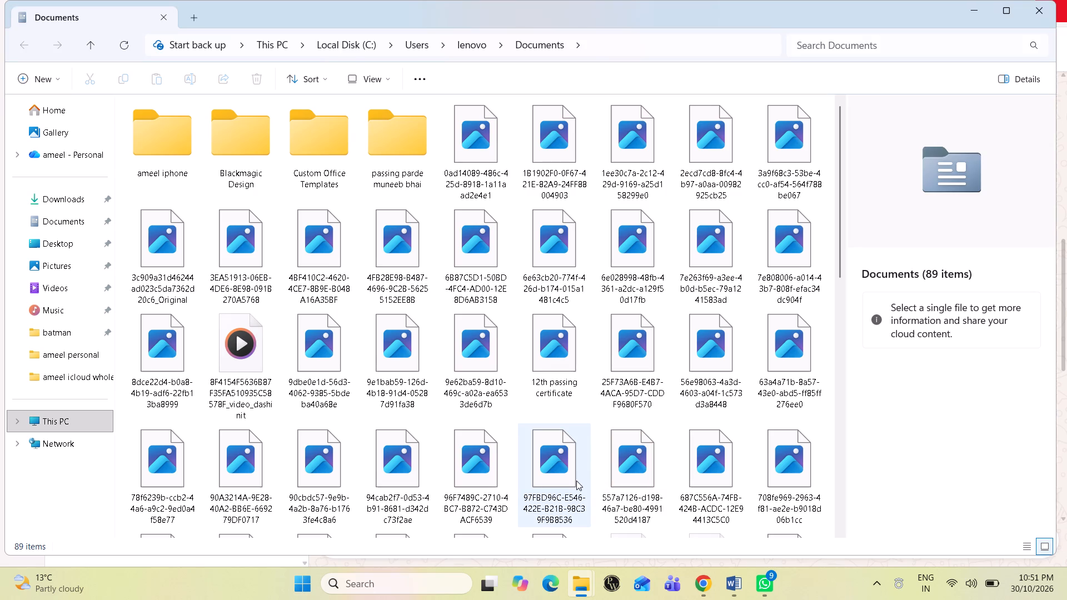
scroll(616, 378, down, 6)
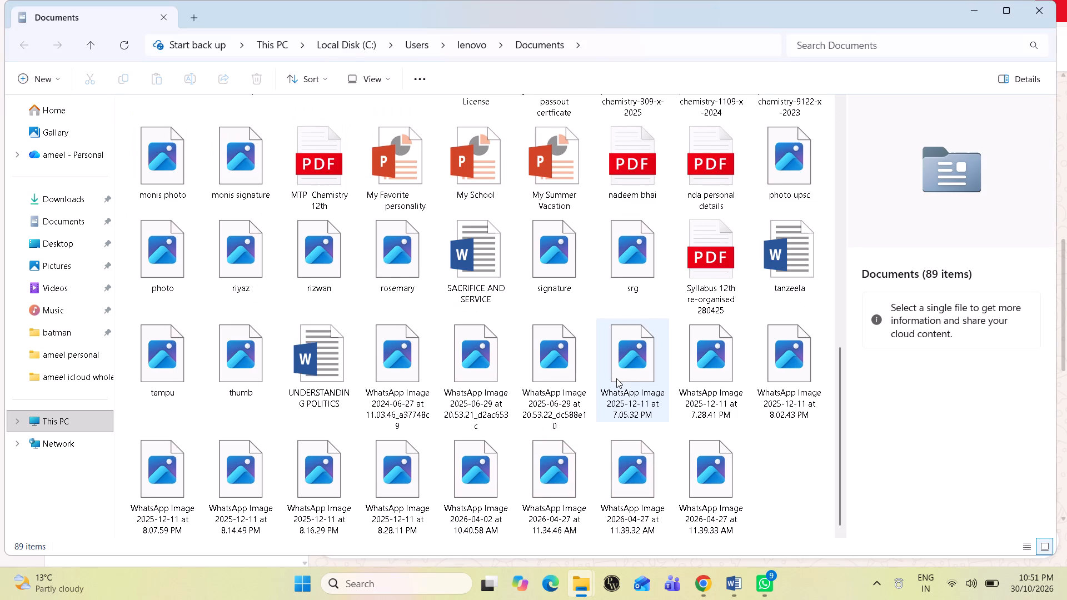
scroll(616, 378, up, 5)
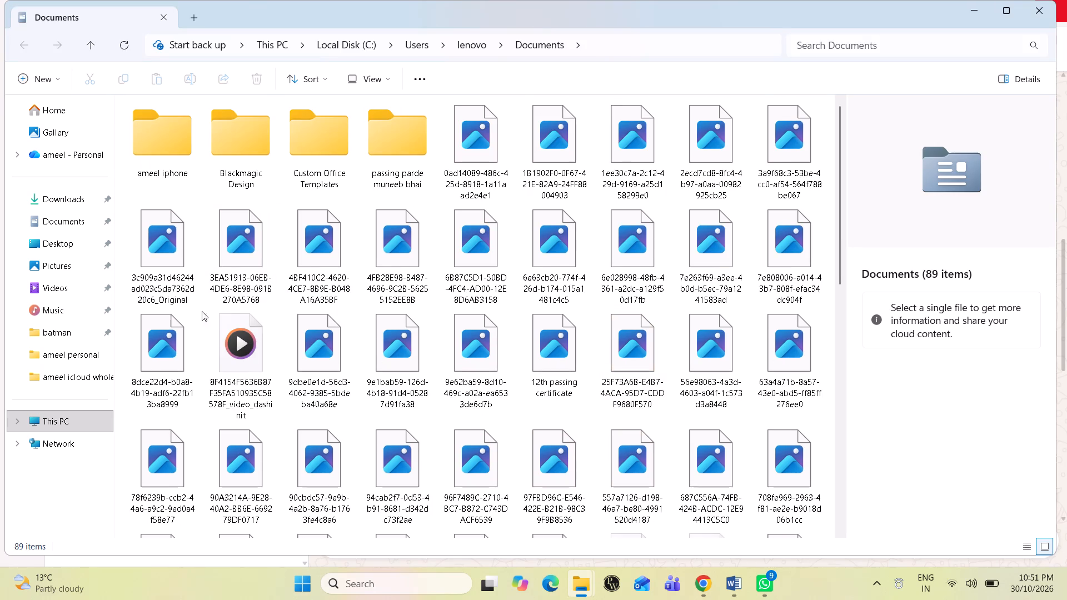
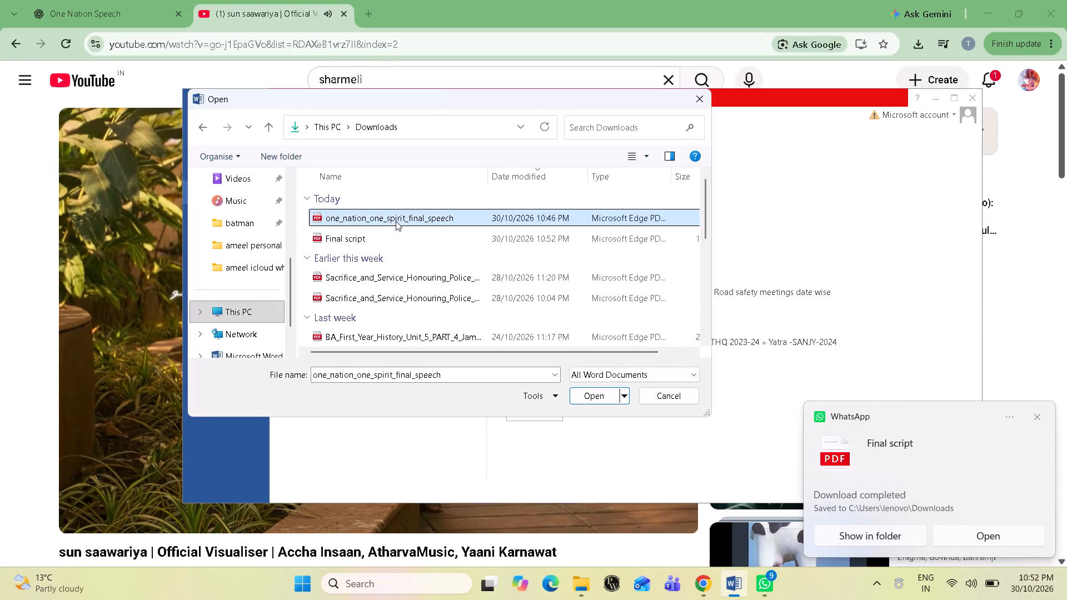
Open the one_nation_one_spirit_final_speech PDF from Downloads, accepting its conversion to an editable Word document.
click(601, 391)
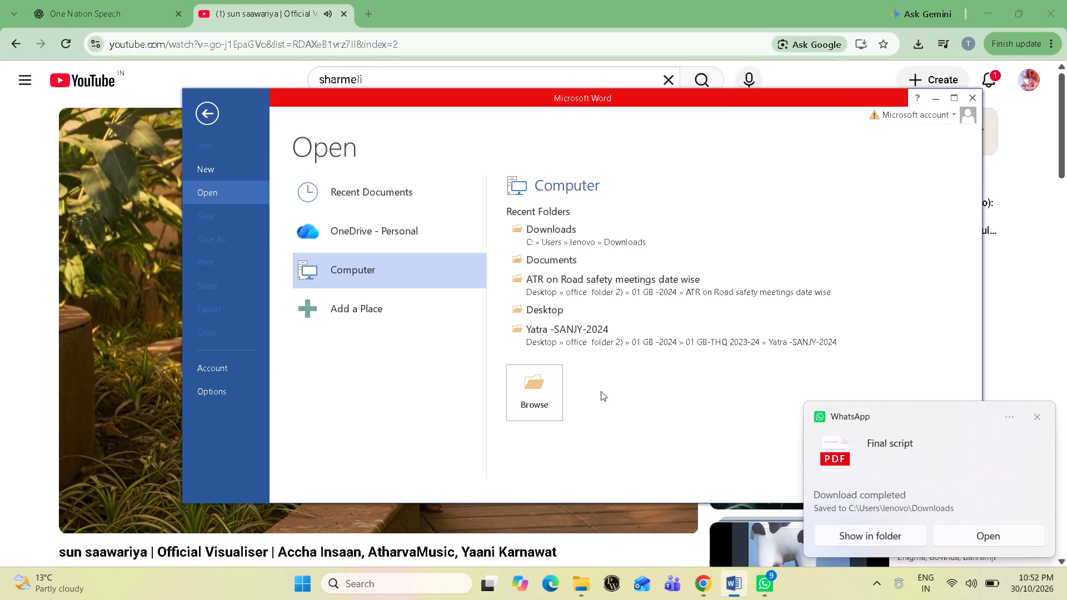
click(480, 341)
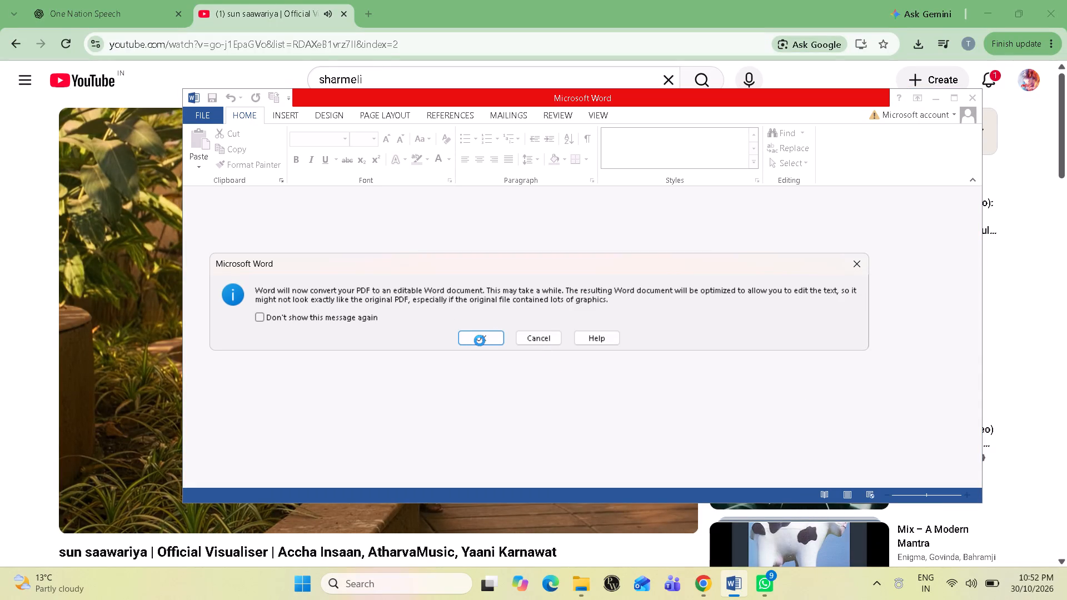
click(491, 330)
triple_click(483, 345)
triple_click(483, 345)
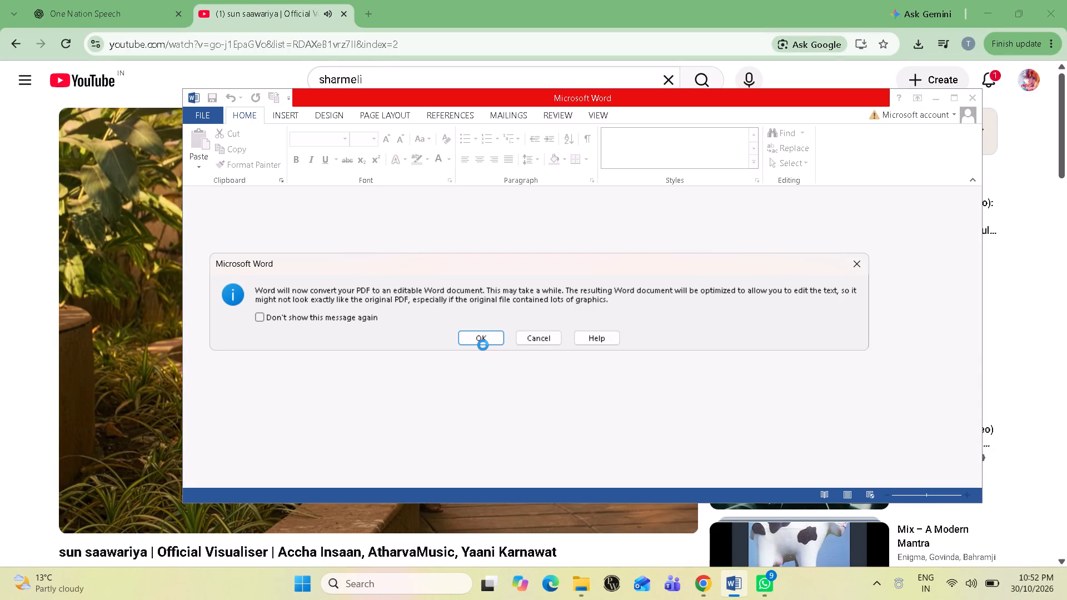
double_click(483, 345)
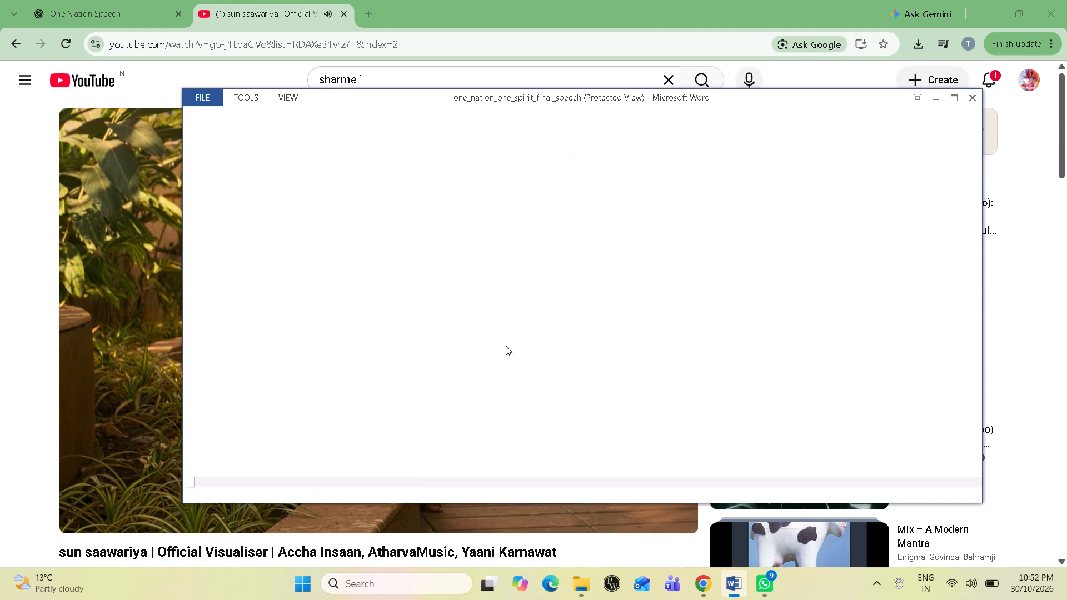
Look through the one_nation_one_spirit_final_speech document in Protected View.
scroll(562, 274, down, 1)
scroll(562, 274, up, 5)
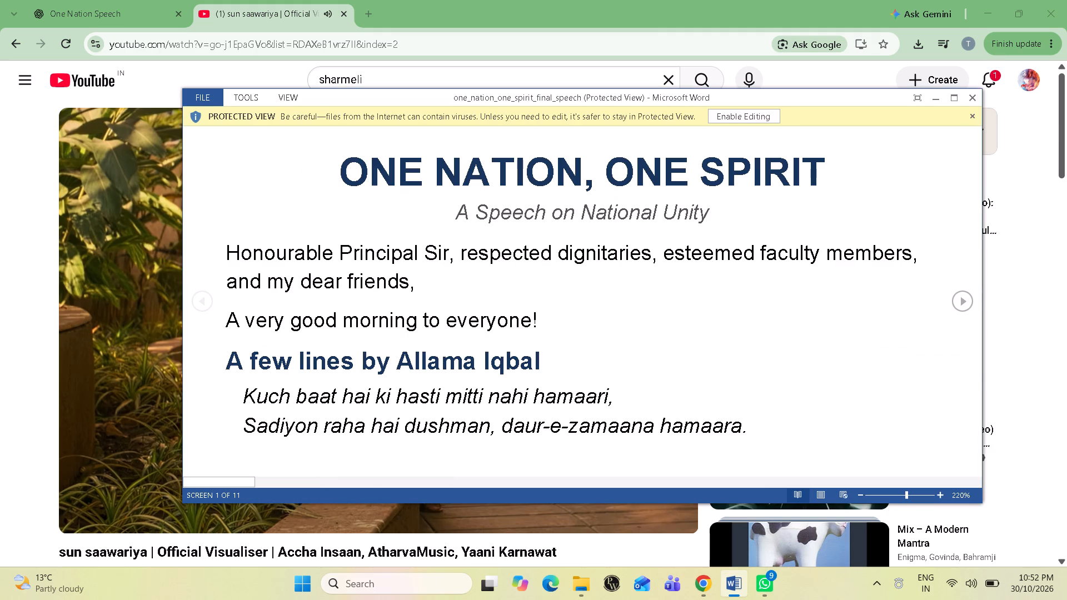
scroll(562, 275, up, 5)
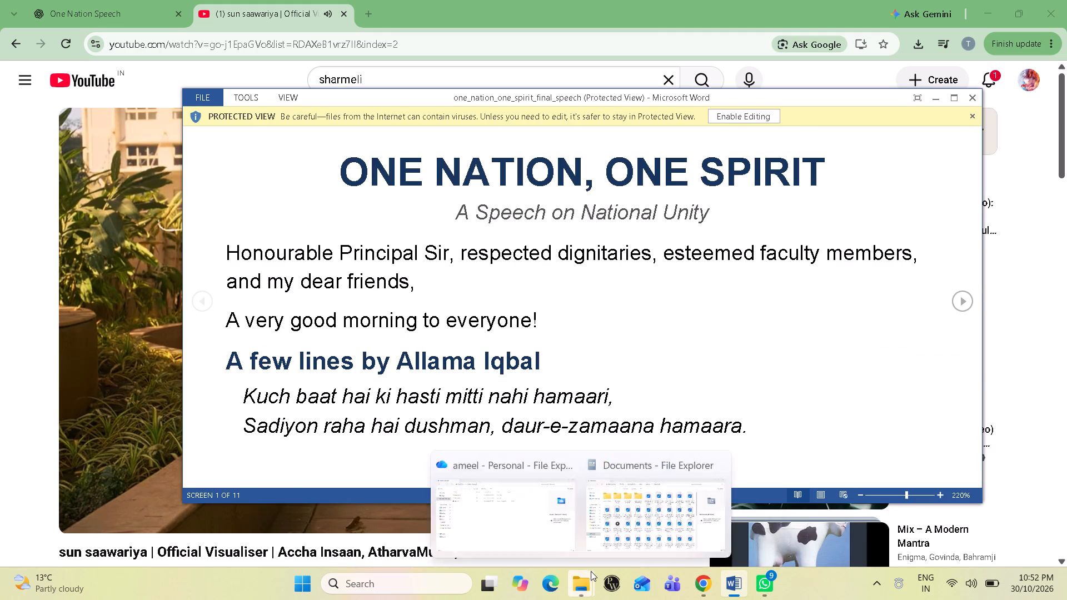
scroll(710, 255, down, 9)
scroll(710, 256, up, 1)
scroll(710, 257, down, 2)
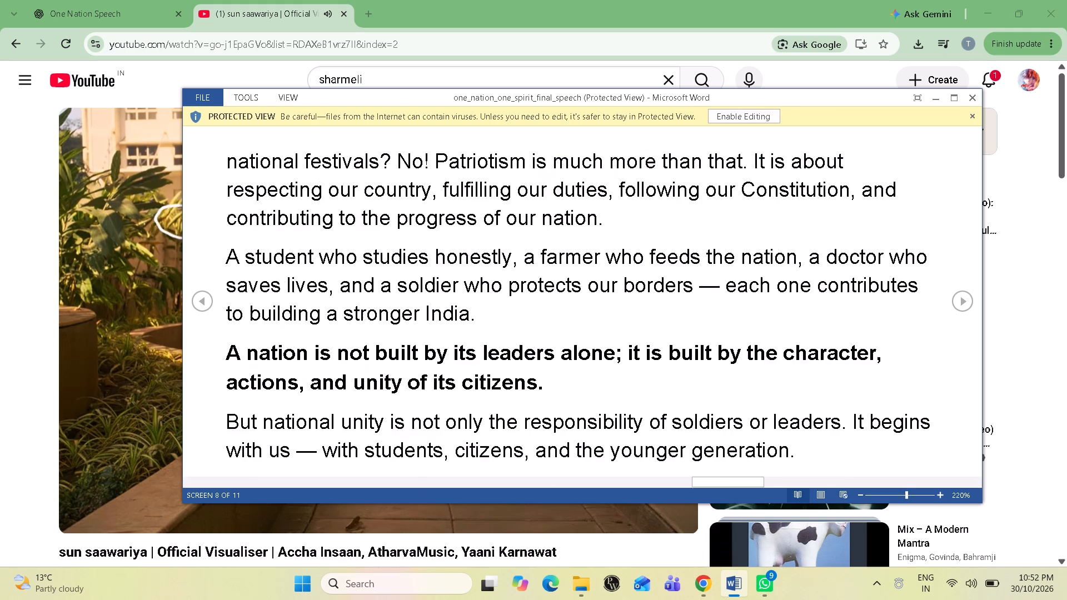
scroll(710, 257, up, 5)
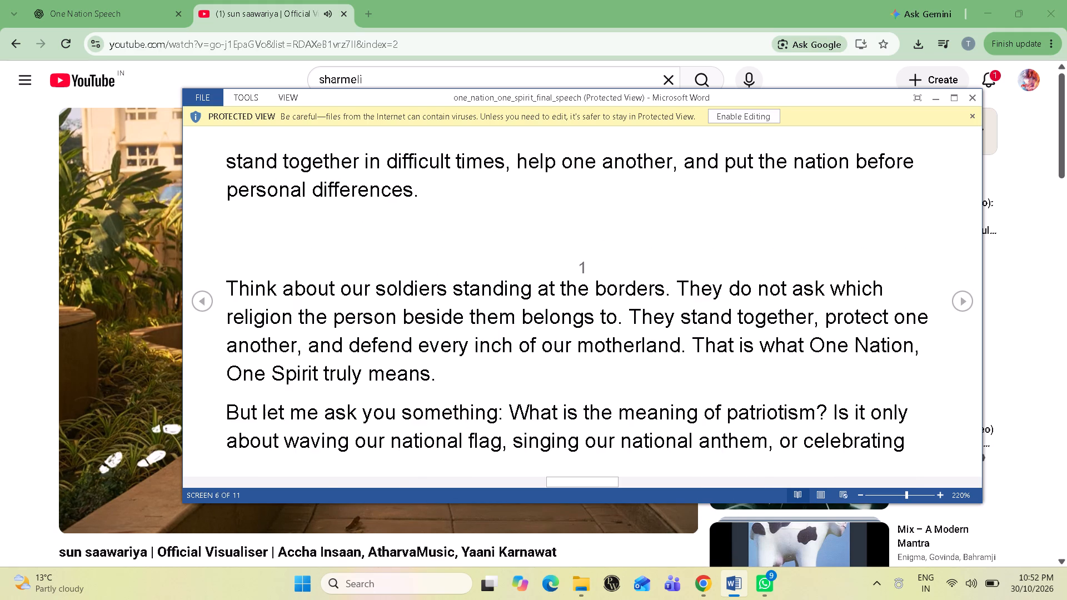
scroll(710, 257, up, 5)
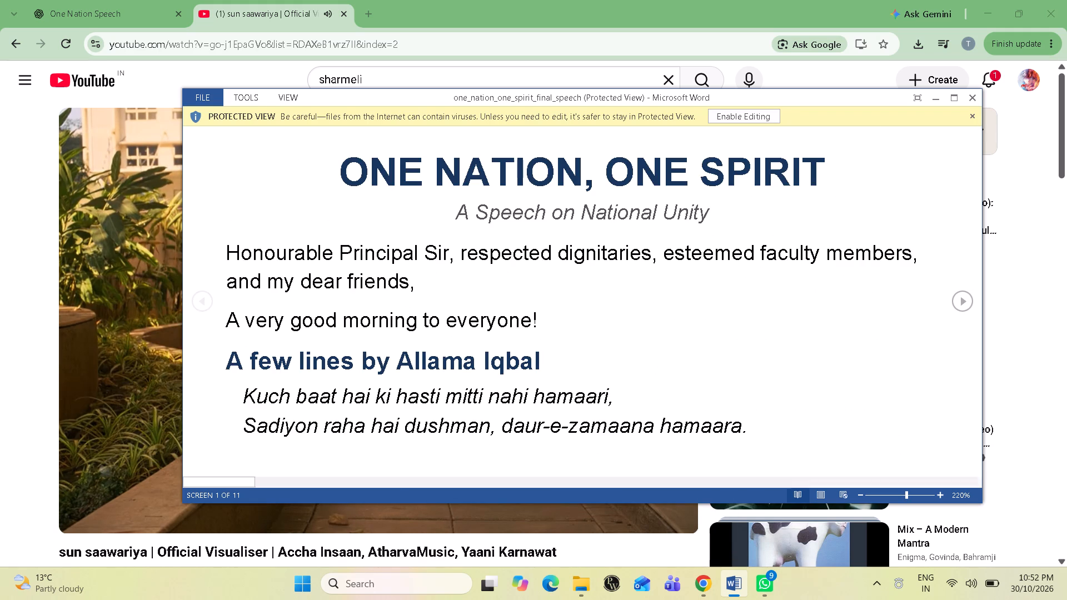
Enable editing for the one_nation_one_spirit_final_speech PDF and accept its conversion to an editable Word document.
click(761, 111)
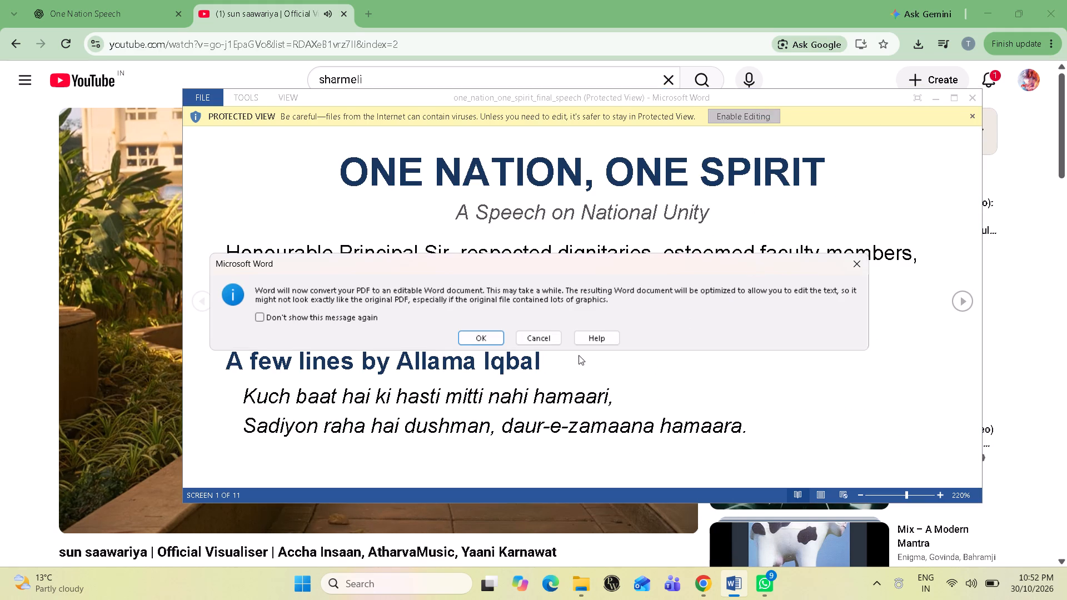
click(497, 341)
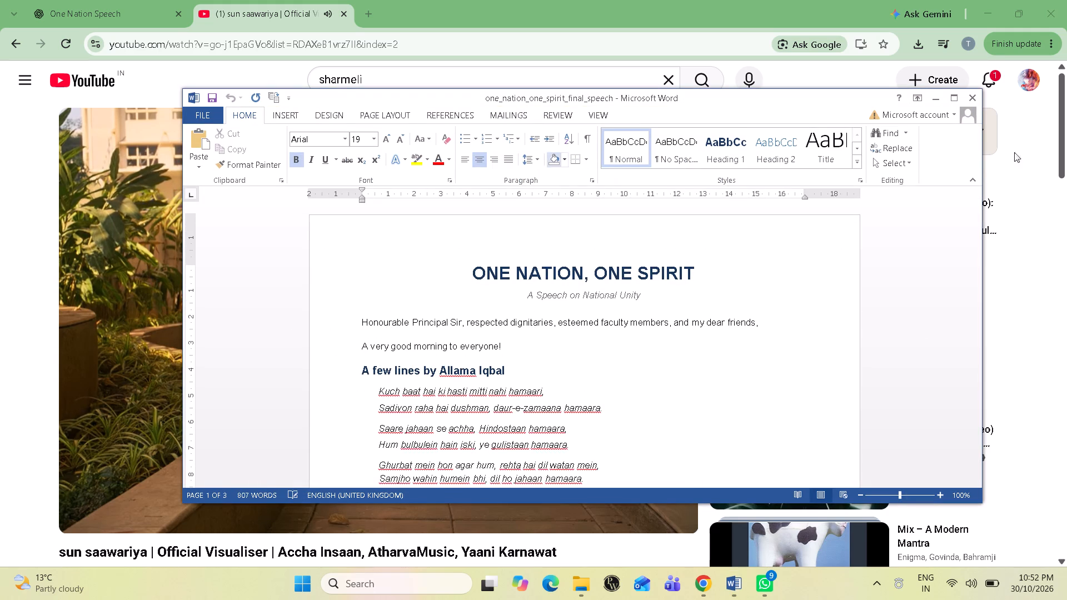
click(192, 94)
click(212, 93)
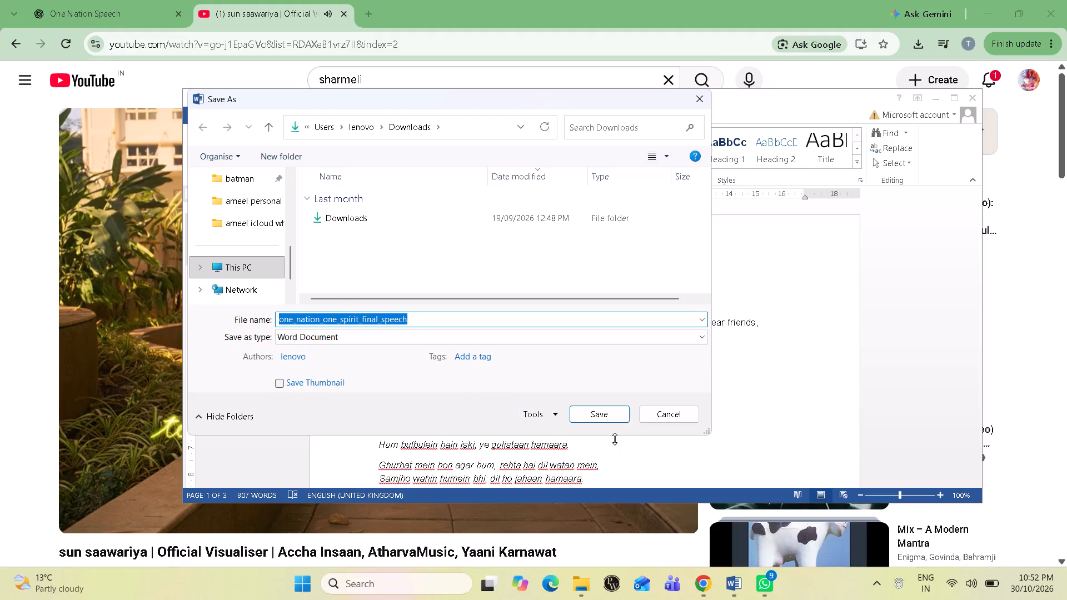
Cancel saving the converted one_nation_one_spirit_final_speech document and close it.
click(695, 107)
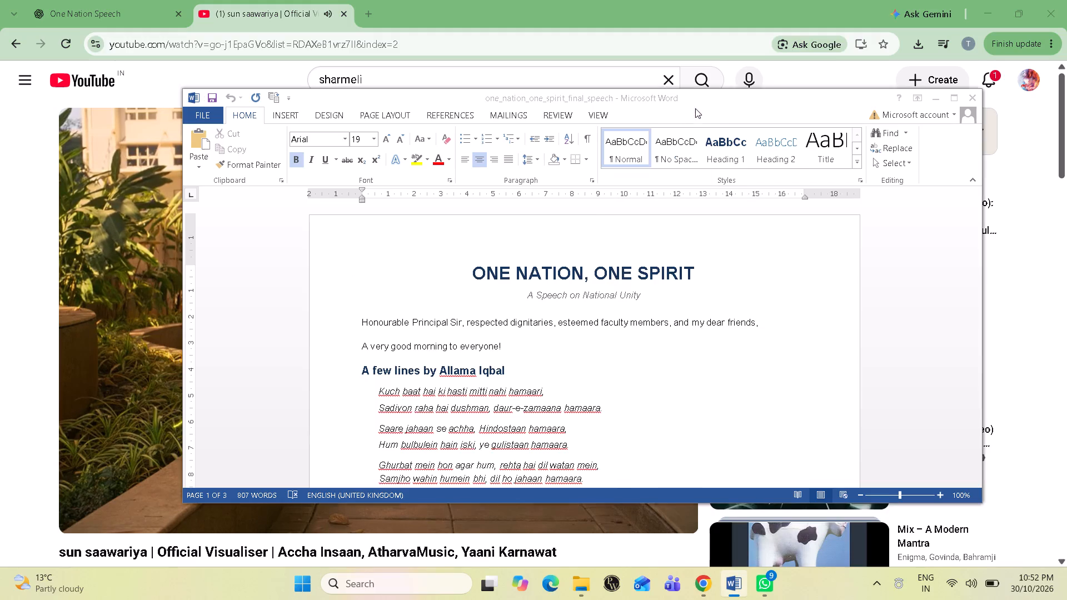
click(966, 97)
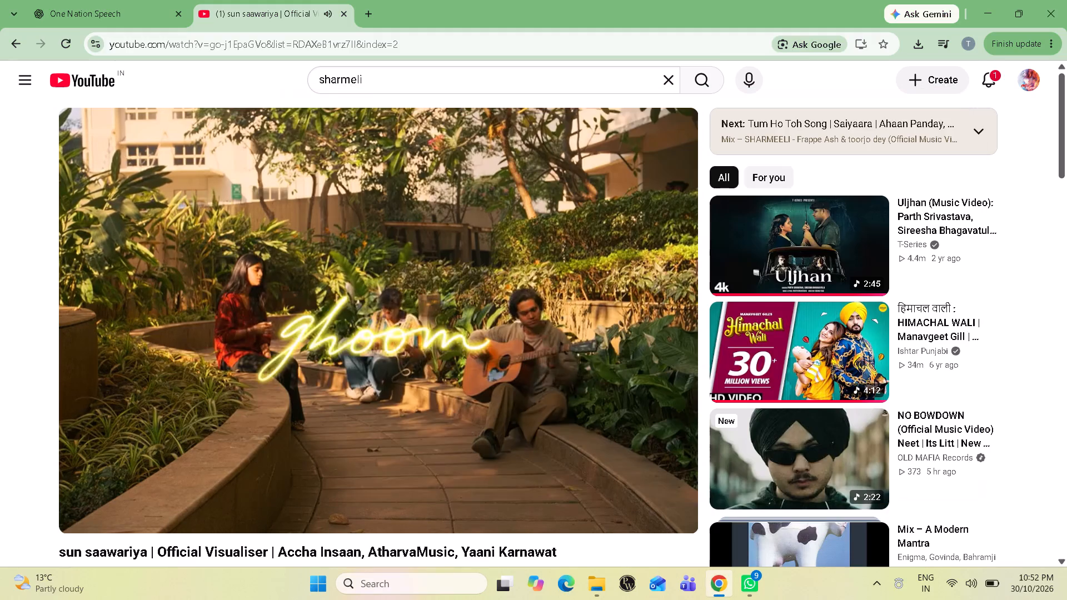
Search the computer for "word", launch Word 2013 and dismiss the Office activation notice.
click(435, 583)
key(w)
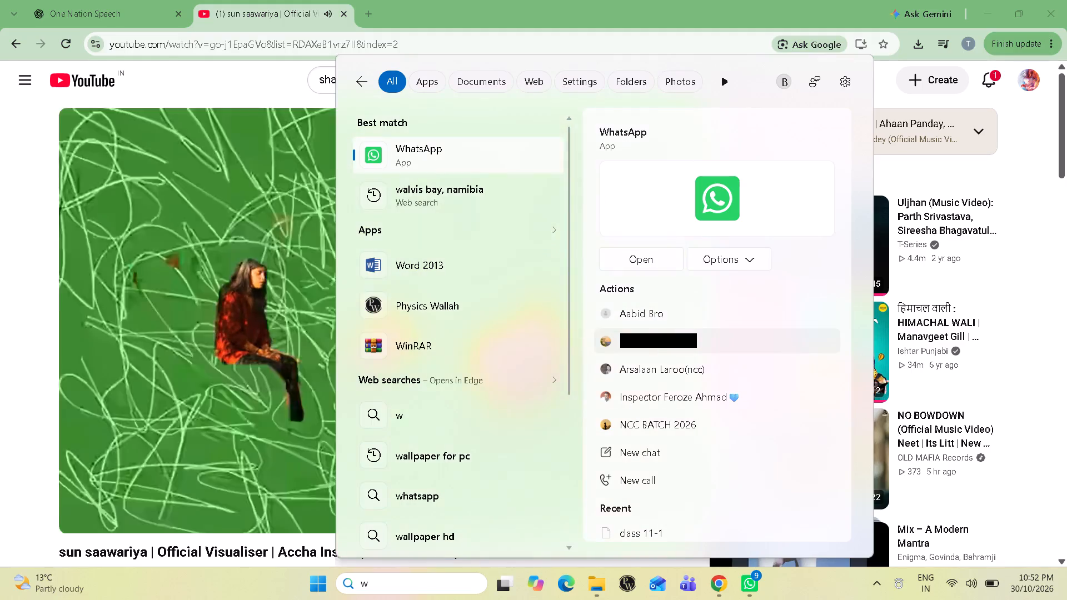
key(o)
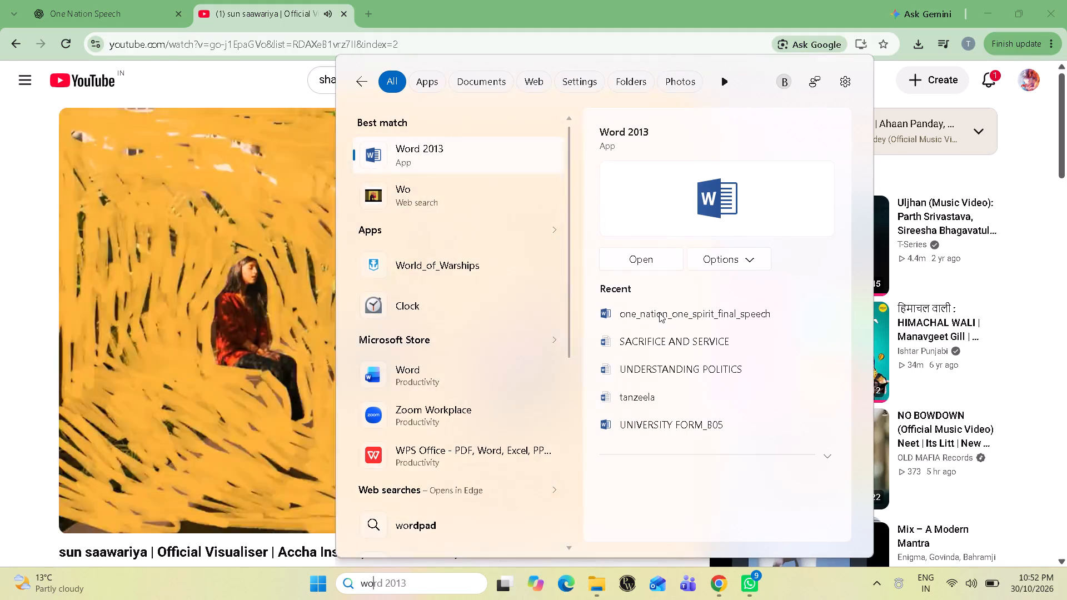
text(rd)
click(641, 264)
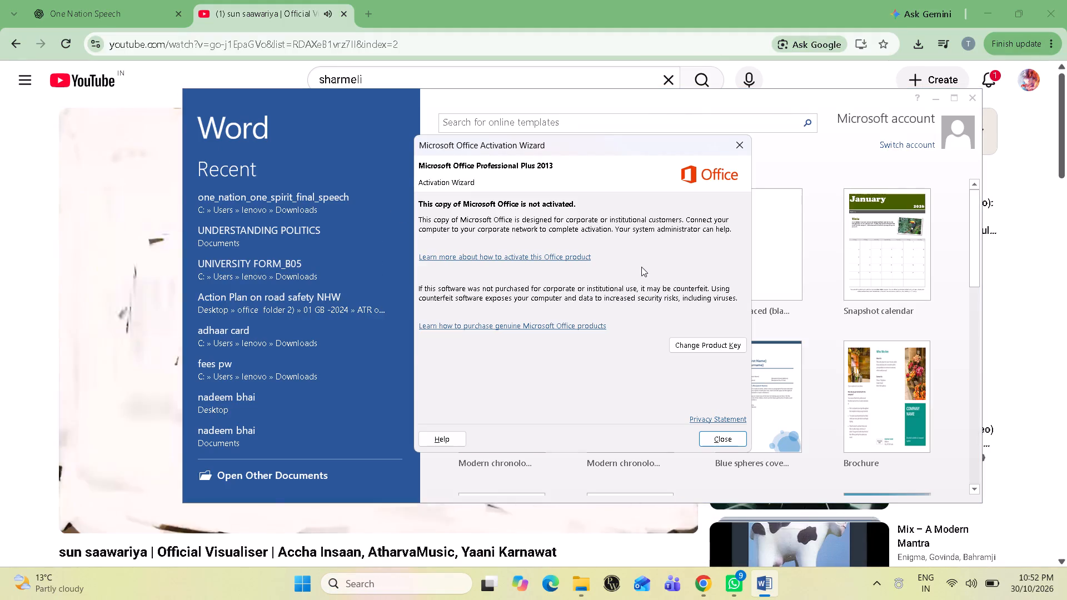
click(714, 437)
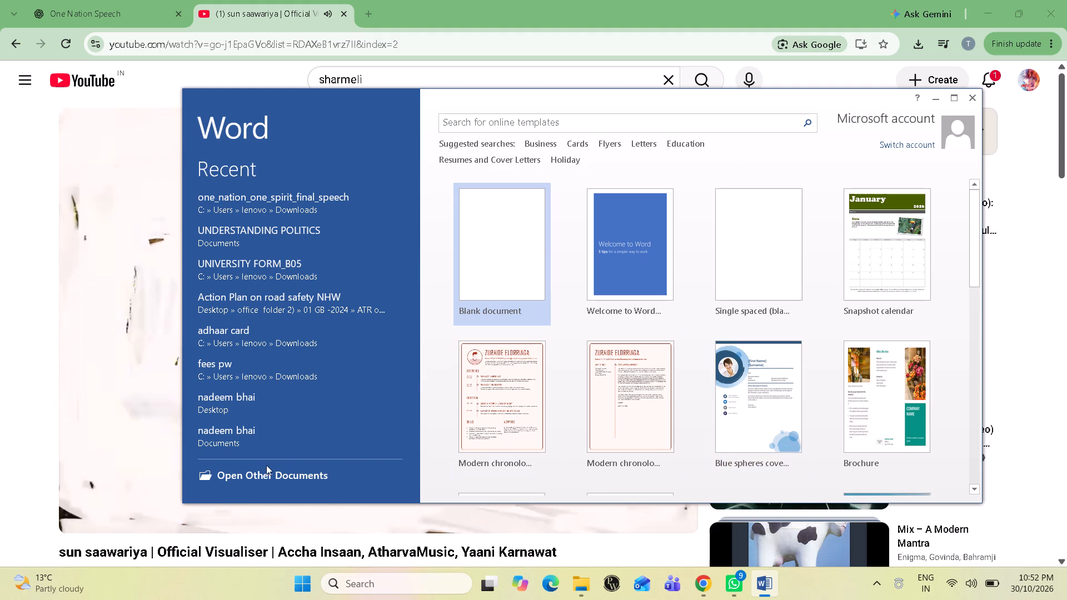
Start opening another existing document from the folders stored on this computer.
click(261, 476)
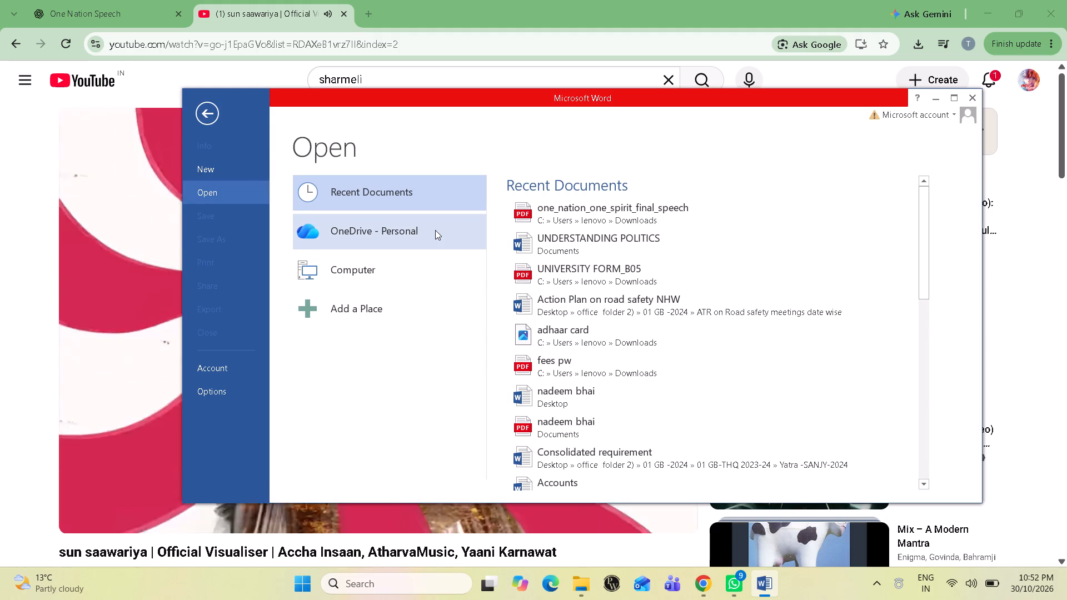
click(423, 236)
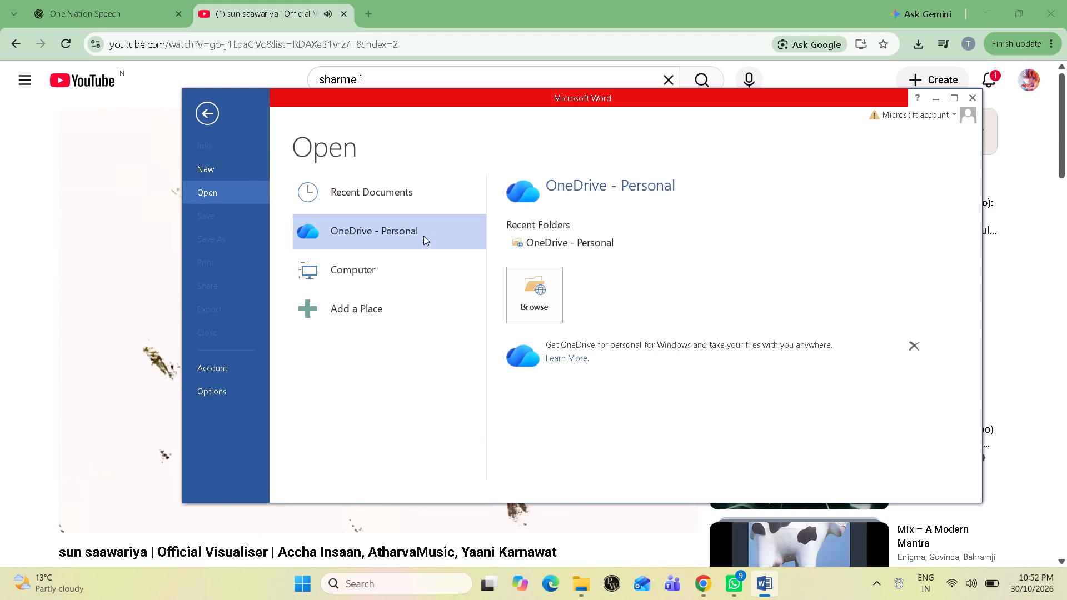
click(390, 274)
click(564, 232)
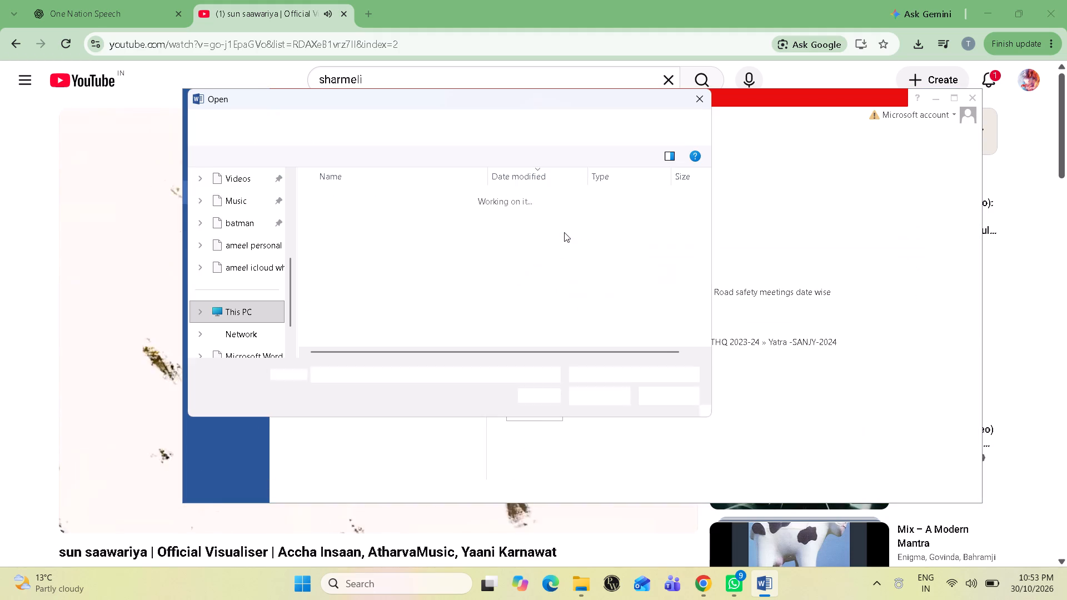
Open the Final script PDF from the Downloads folder and accept its conversion for viewing in Word.
click(524, 215)
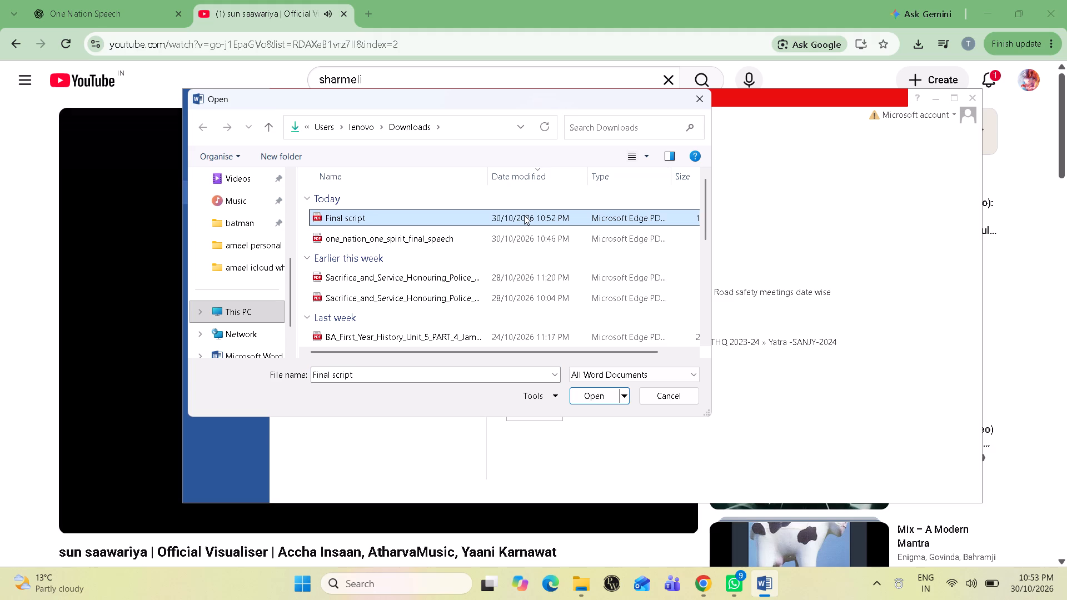
click(611, 393)
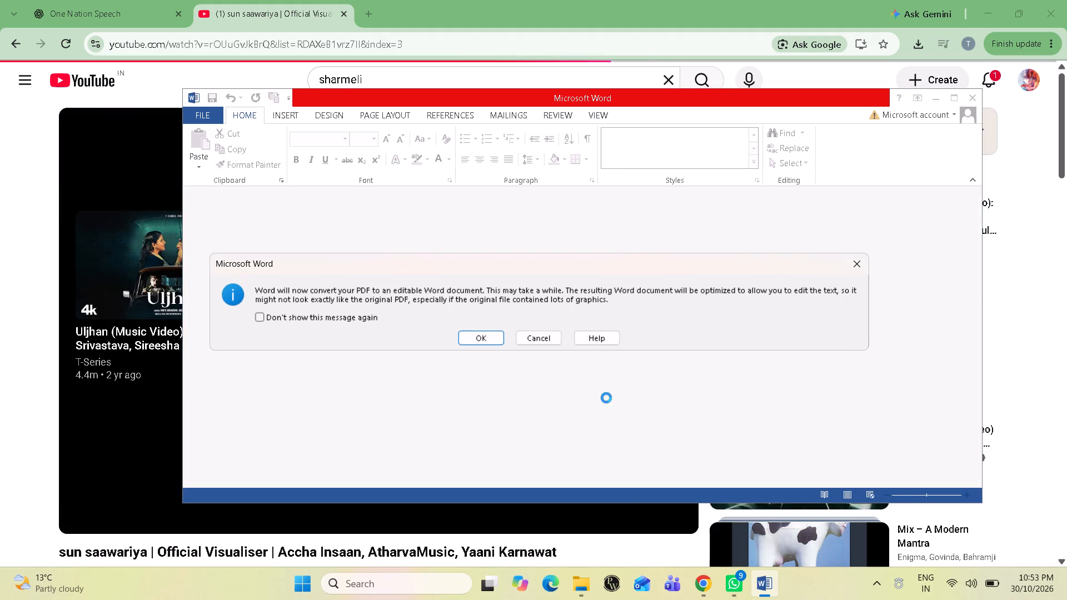
click(481, 339)
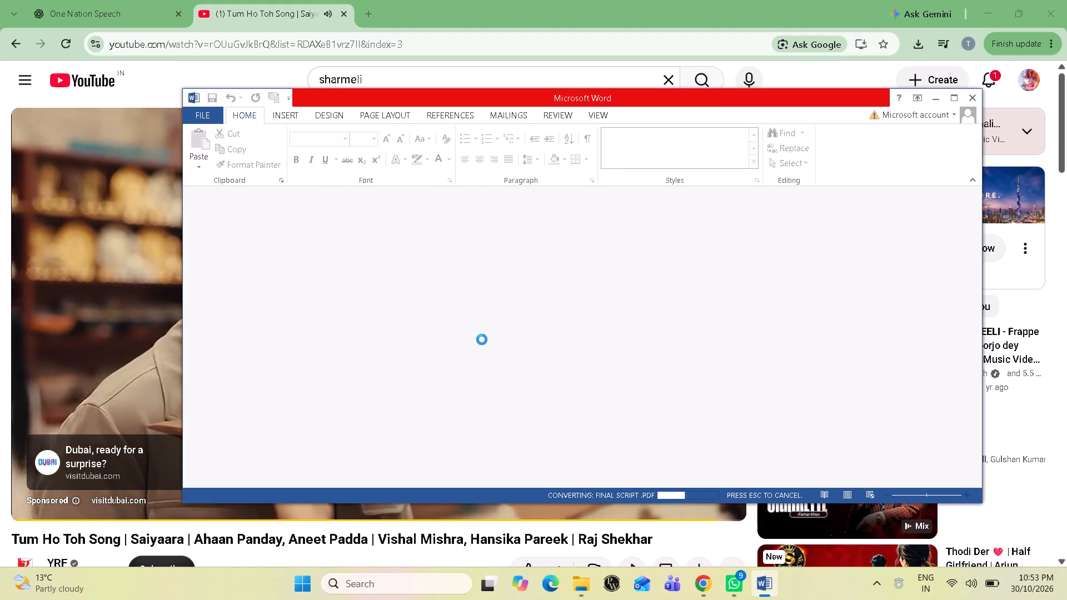
scroll(718, 521, up, 4)
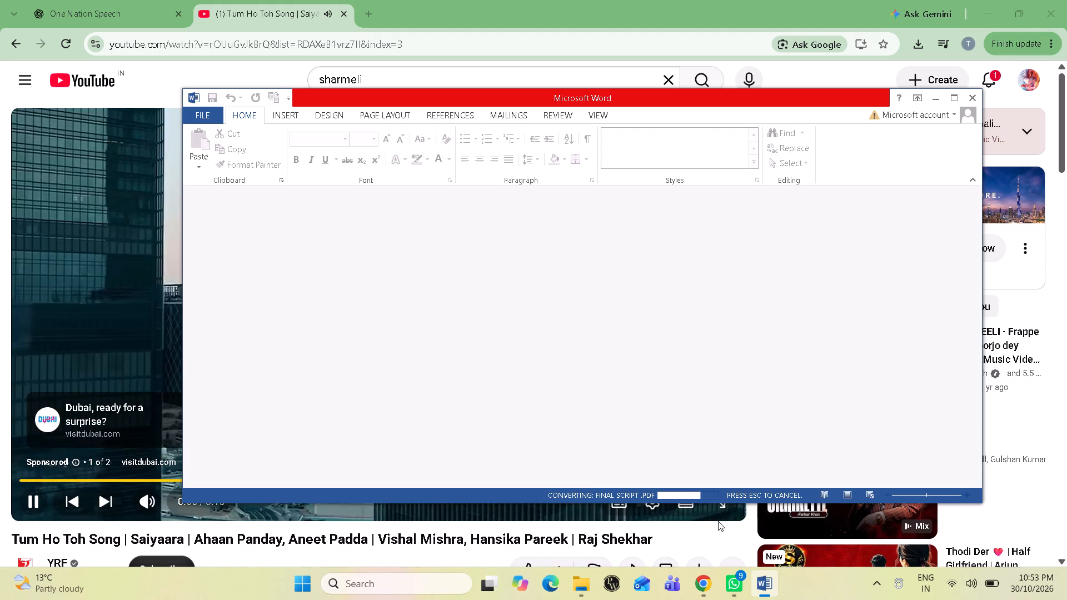
scroll(718, 521, down, 1)
scroll(718, 521, up, 6)
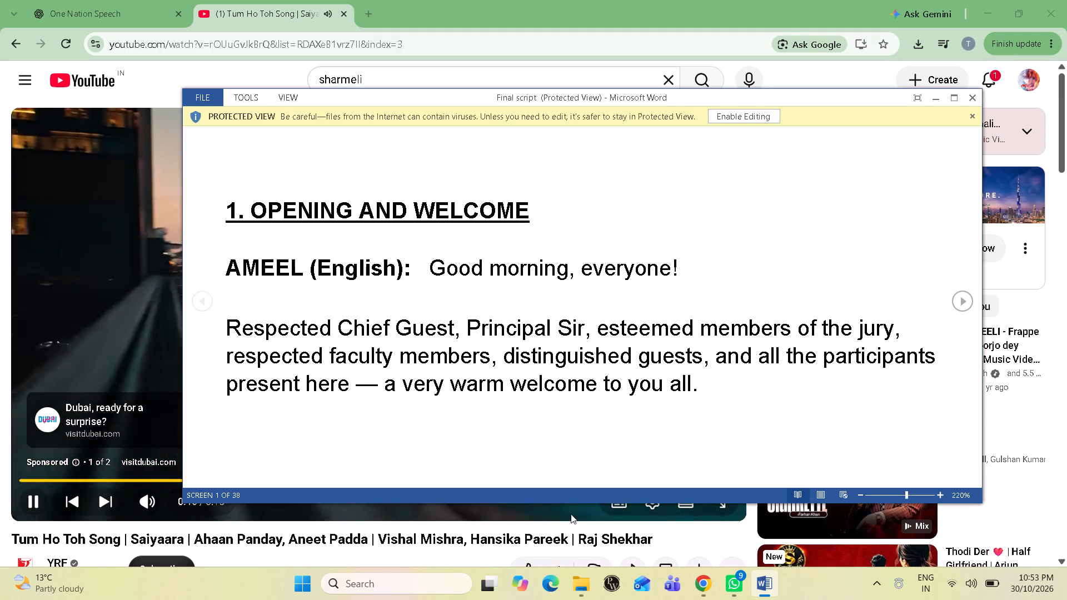
Switch to YouTube in Chrome and block the sponsored visitdubai.com ad through My Ad Centre.
click(74, 457)
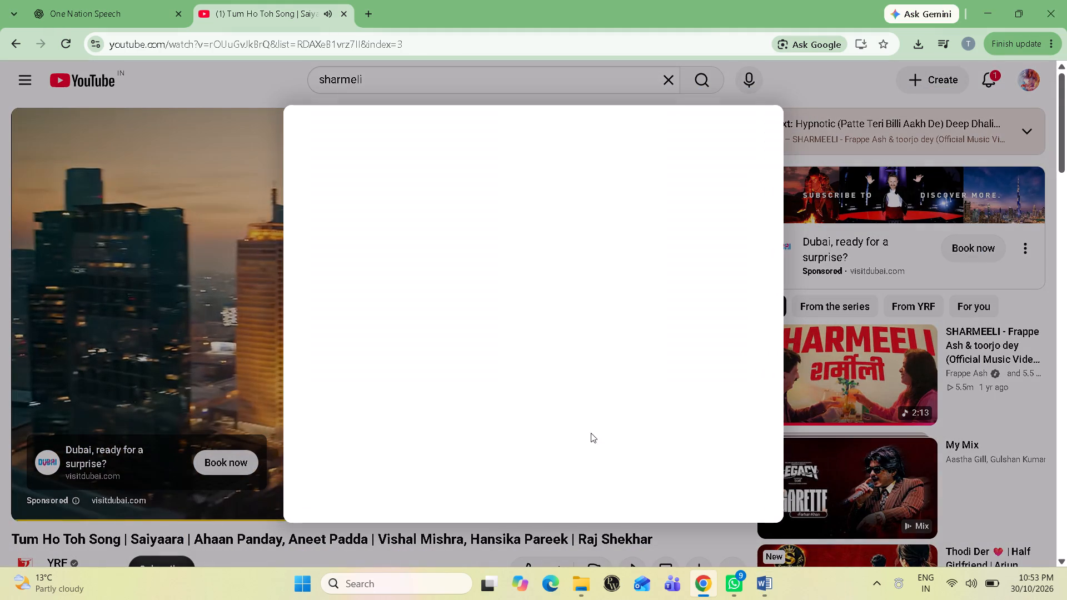
click(447, 194)
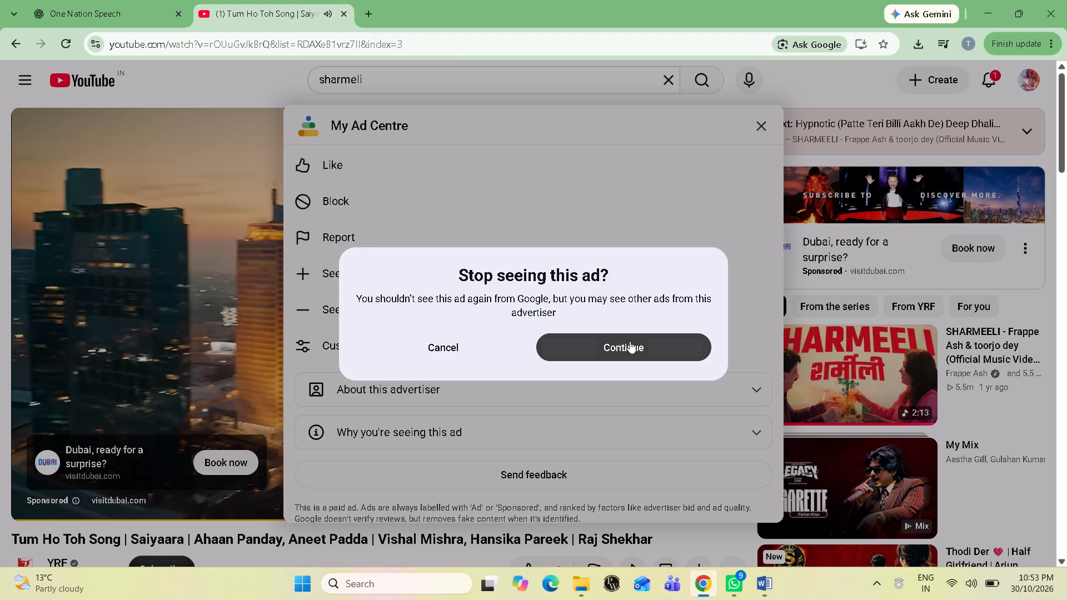
click(626, 348)
drag(764, 122, 758, 125)
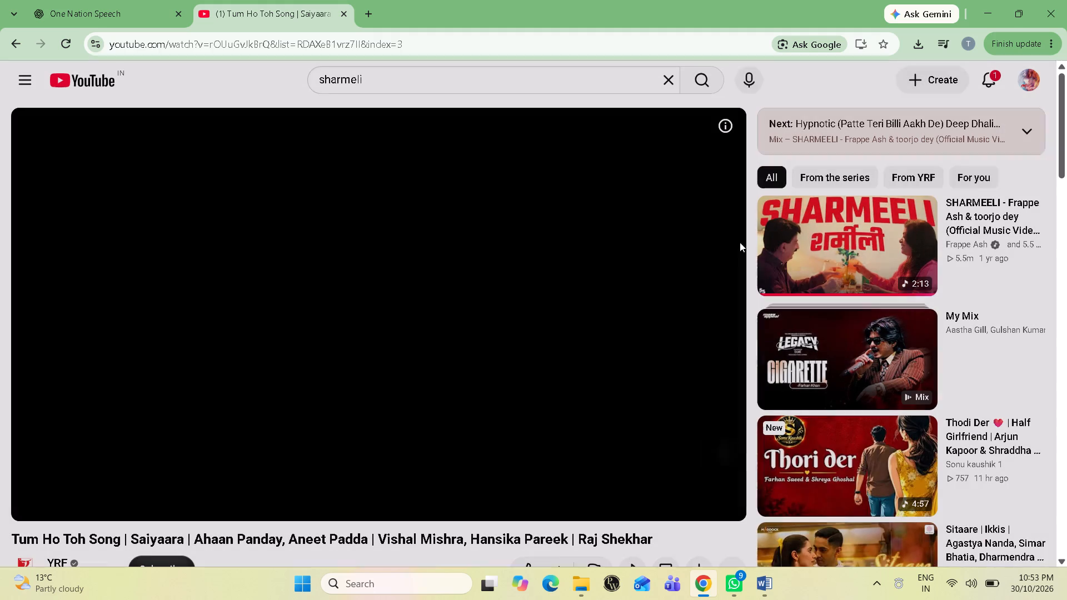
Search YouTube for "dil de diya hai jaan tumhe denge" and play the Dil De Diya Hai Lyrical Video.
scroll(708, 390, down, 5)
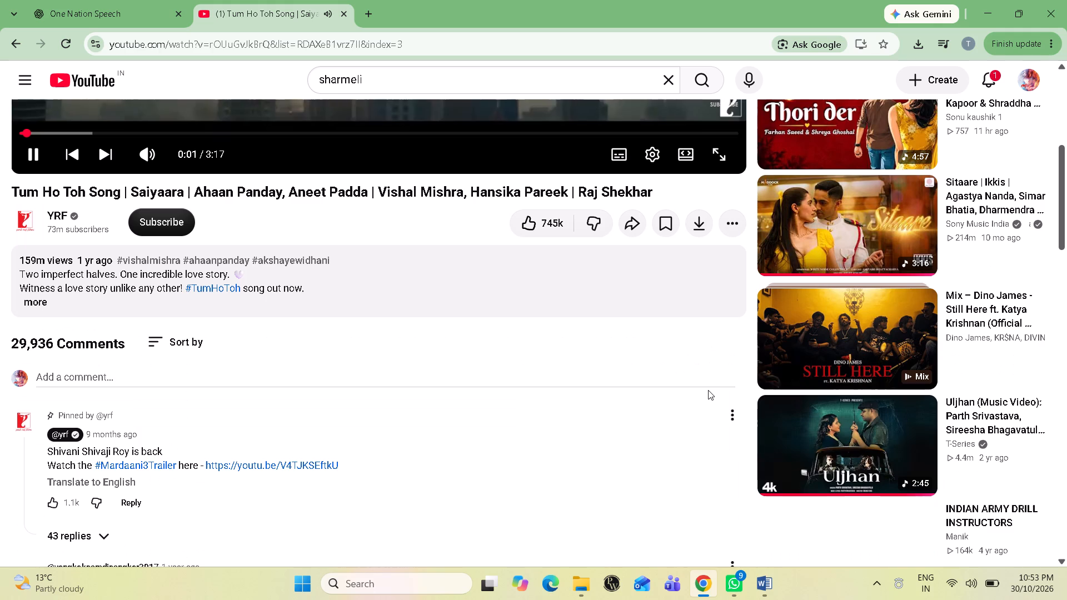
scroll(707, 390, up, 4)
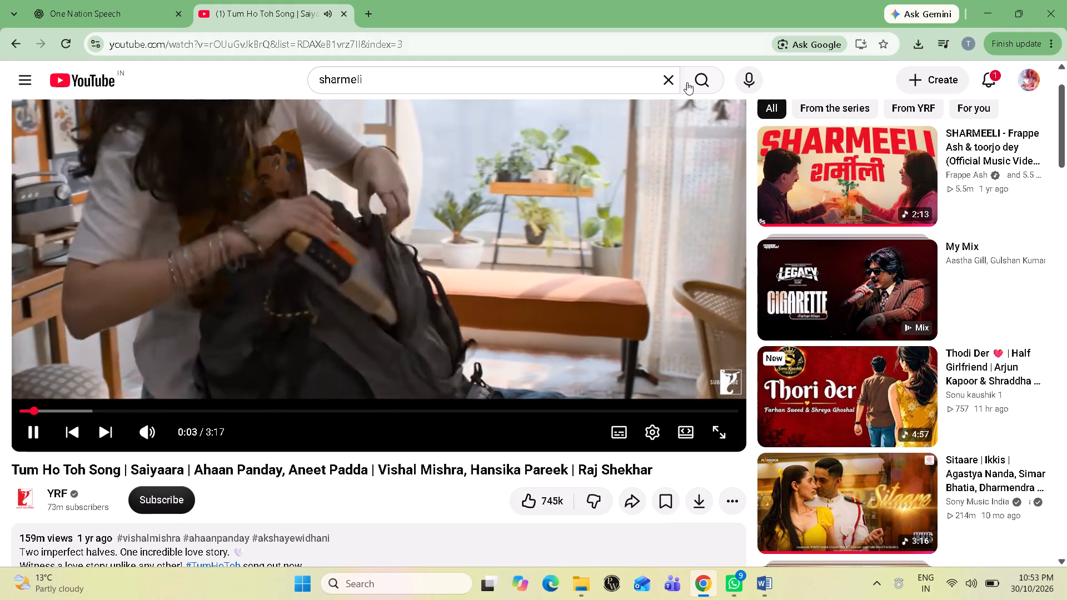
click(671, 78)
text(dil)
key(space)
text(de)
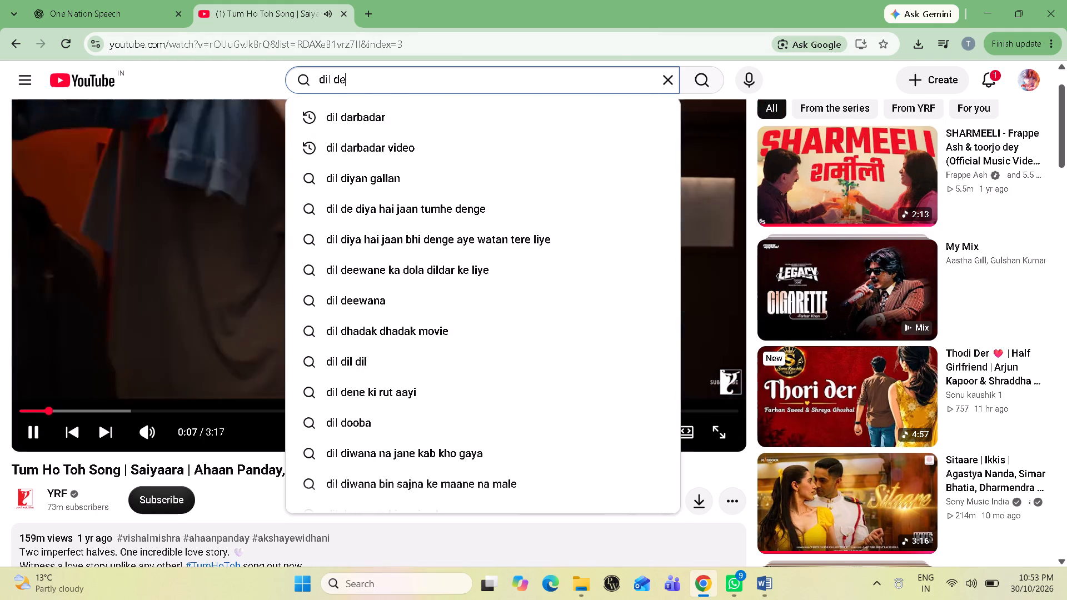
click(534, 104)
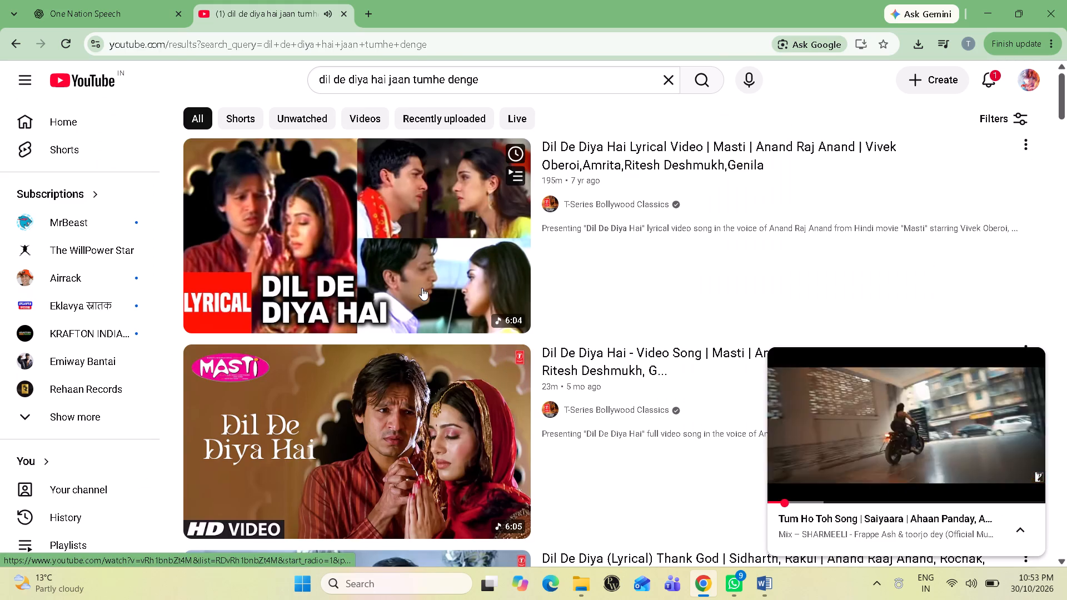
click(422, 288)
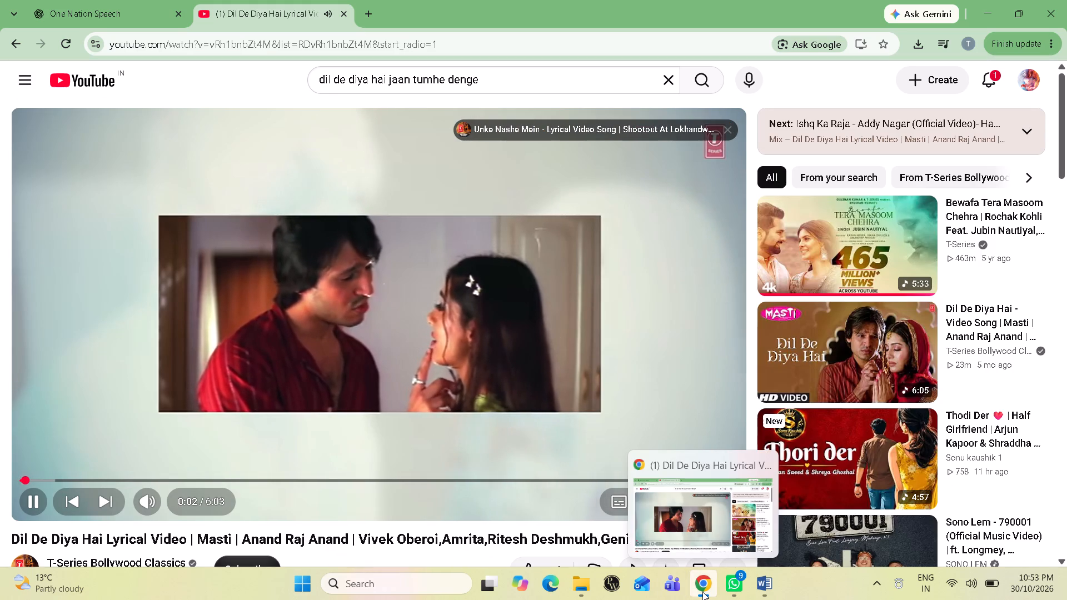
Switch back to Word and look through the Final script document in Protected View.
click(764, 594)
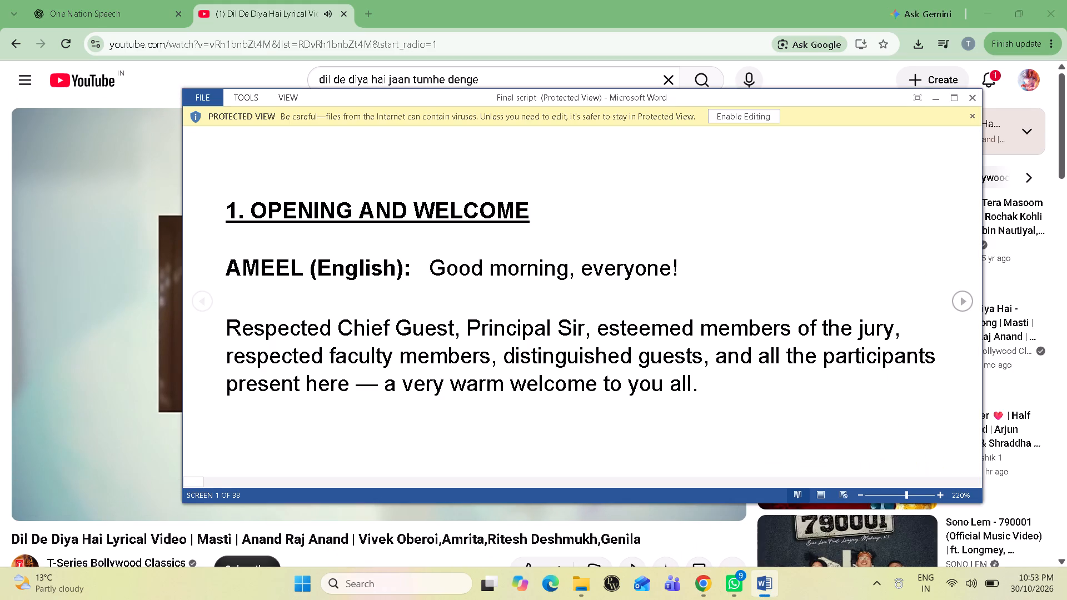
scroll(592, 326, down, 3)
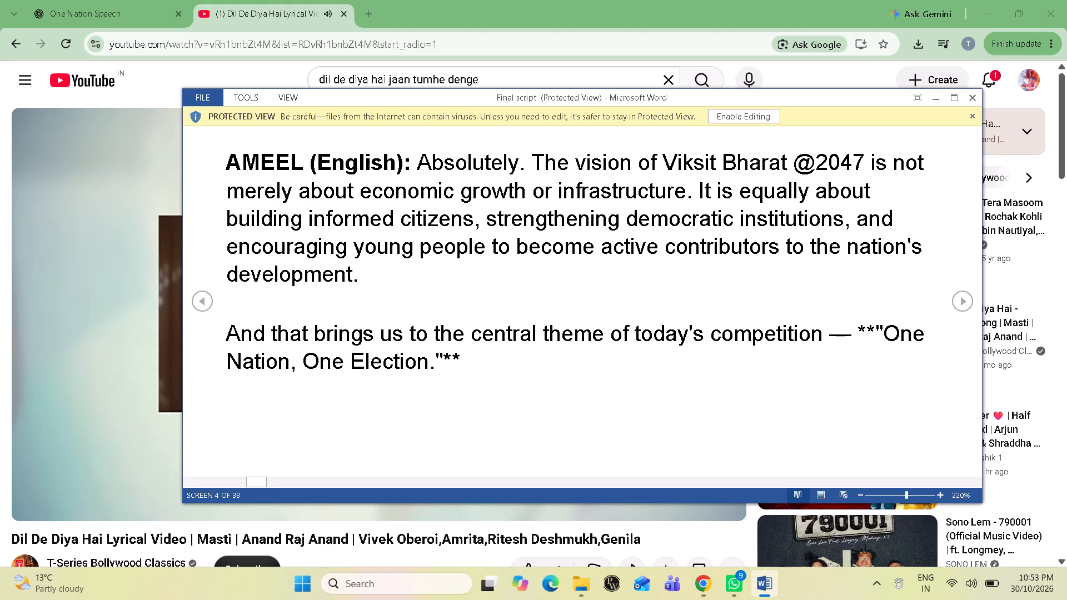
scroll(584, 291, down, 4)
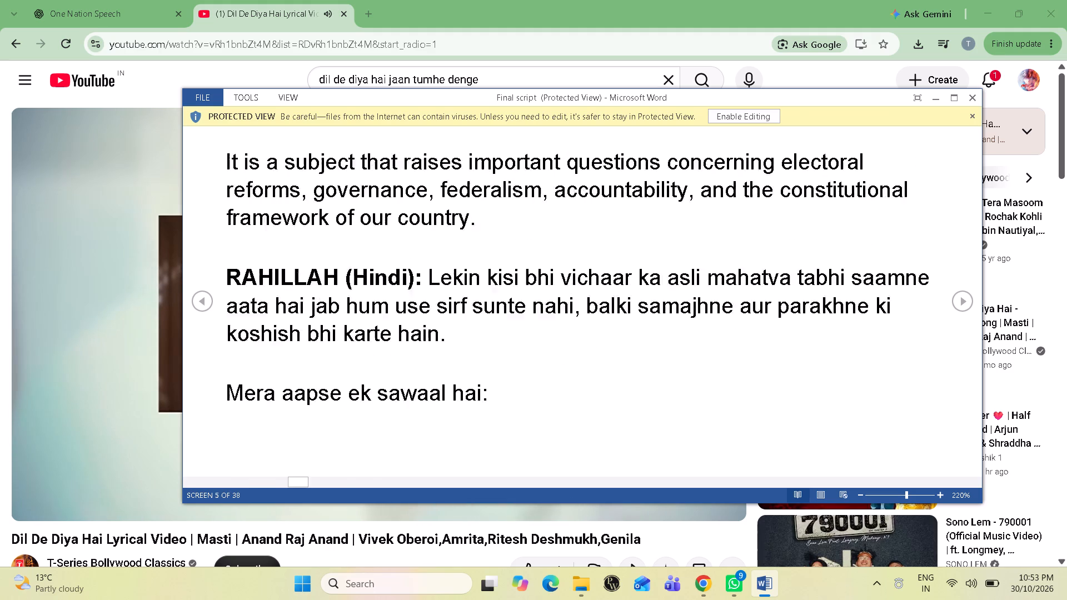
scroll(584, 291, down, 5)
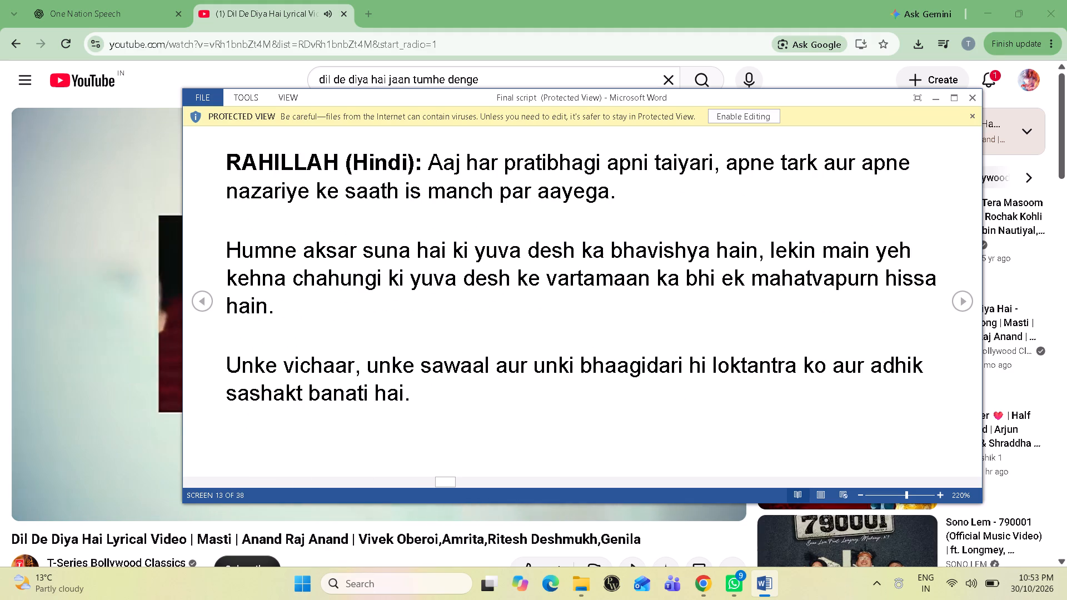
scroll(584, 291, down, 2)
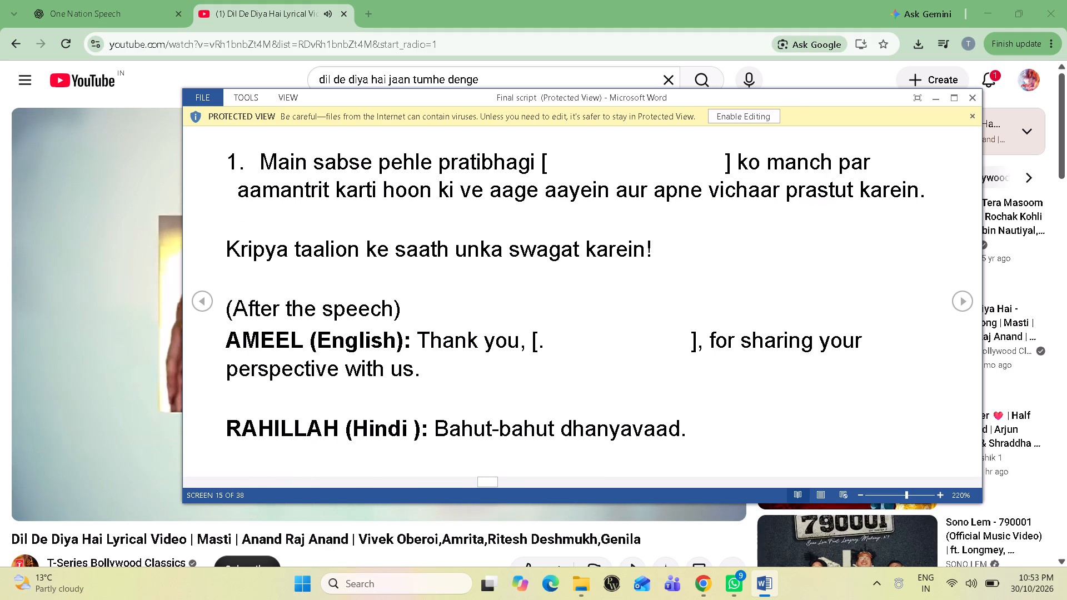
scroll(584, 291, up, 4)
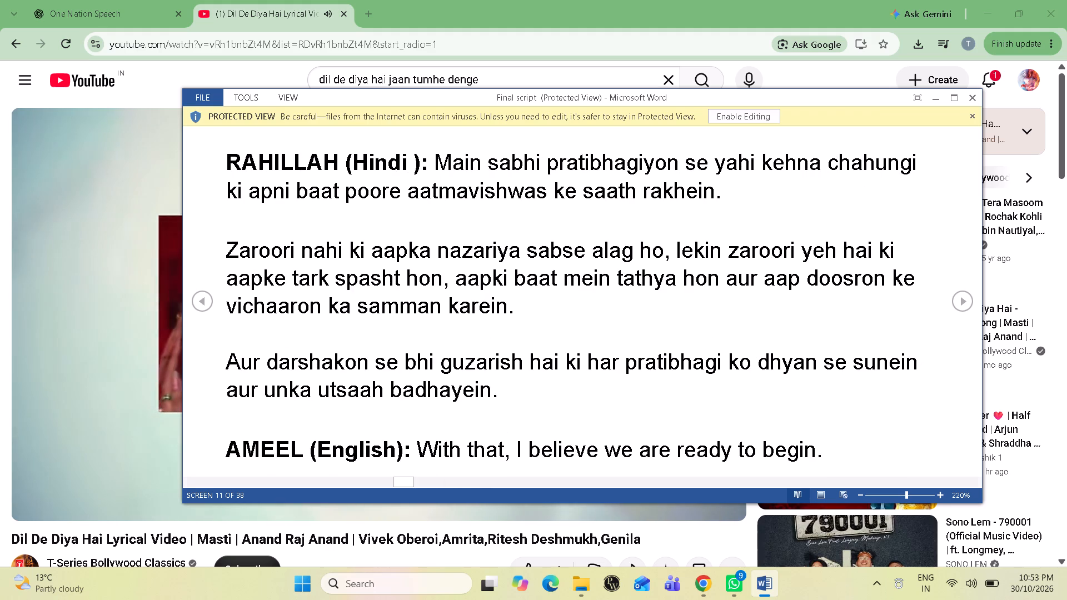
Maximize the Final script window, enable editing, and accept the PDF's conversion to an editable Word document.
click(956, 98)
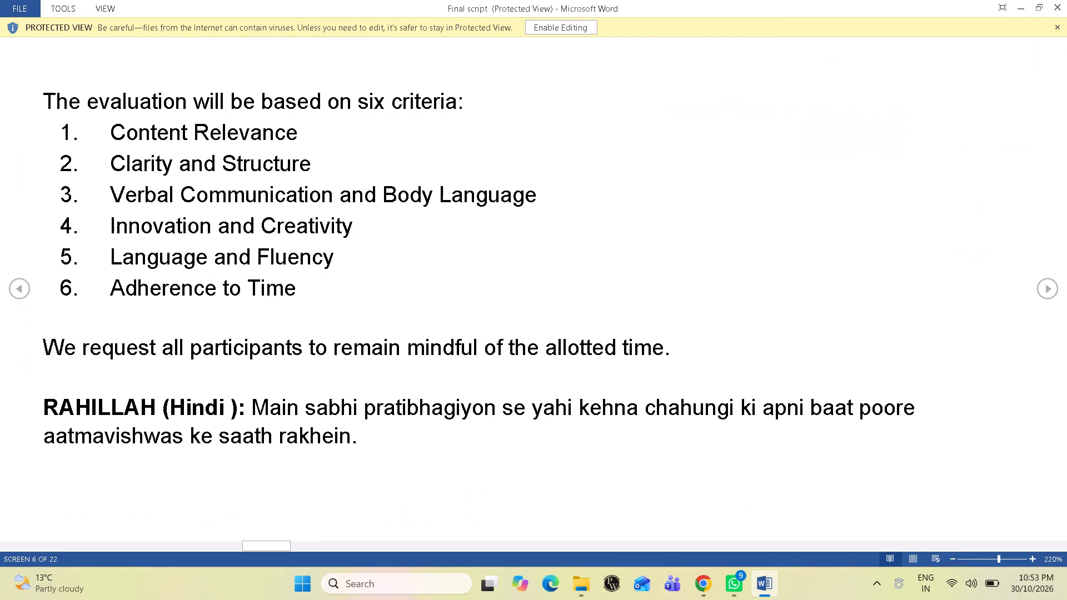
click(543, 23)
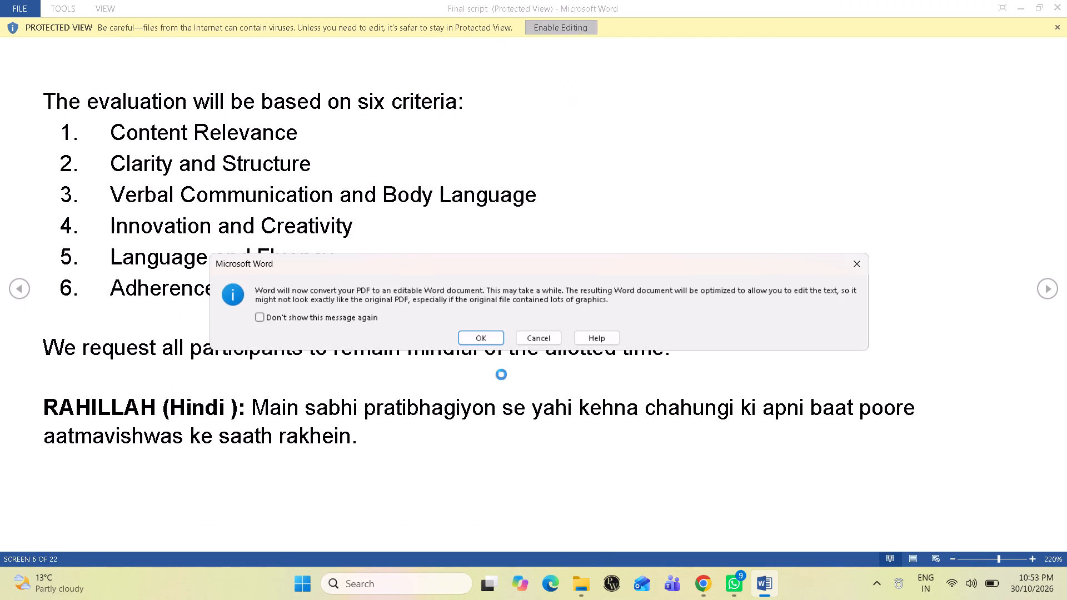
click(489, 337)
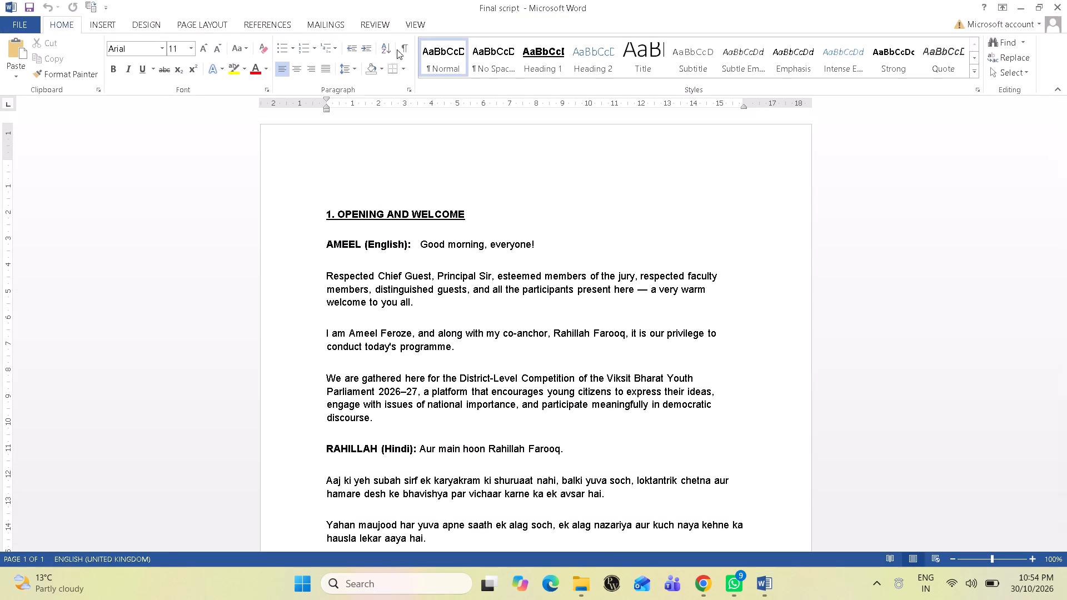
Read through the editable Final script from the opening and welcome to the section on inviting the principal.
scroll(671, 347, down, 4)
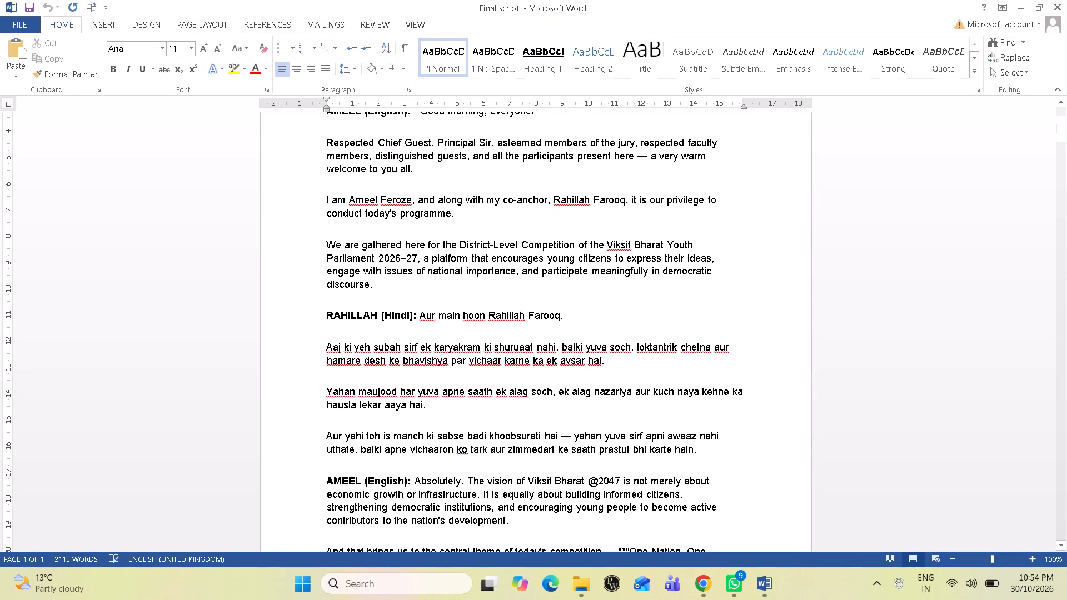
scroll(671, 347, down, 4)
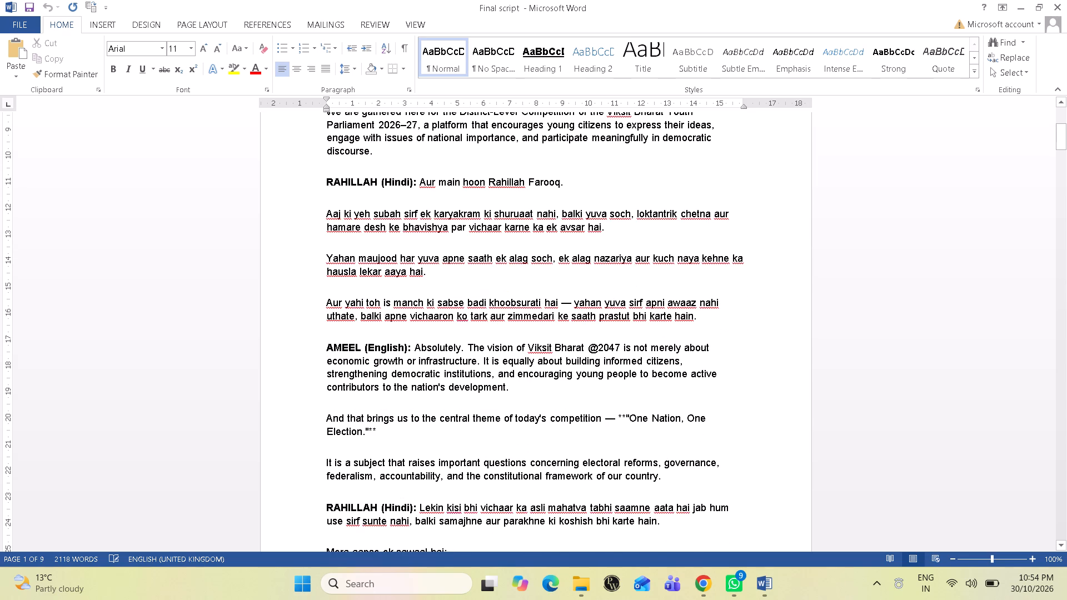
scroll(659, 355, down, 4)
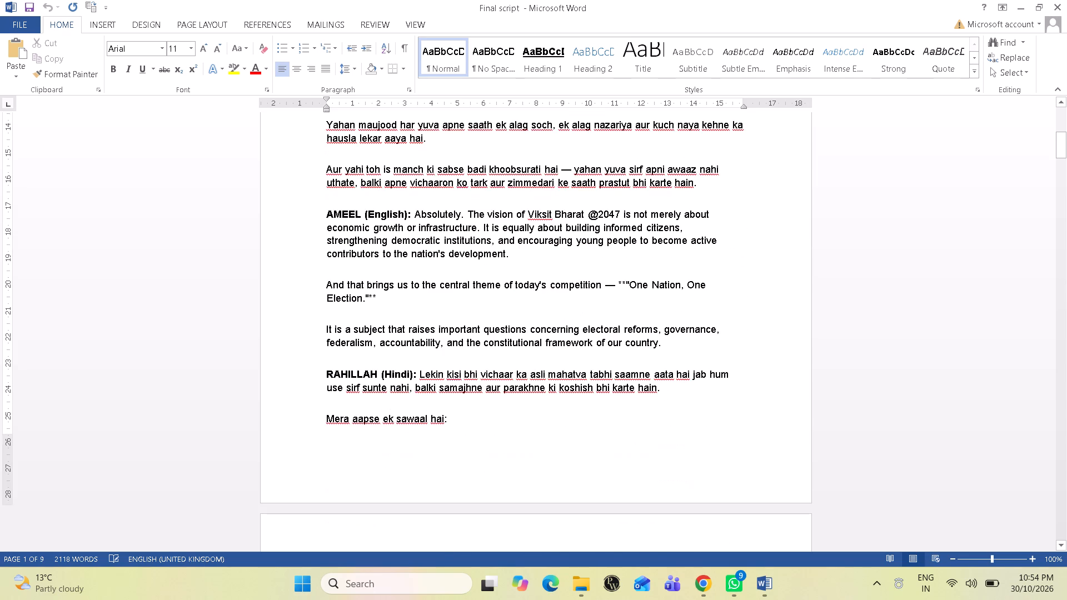
scroll(644, 371, down, 8)
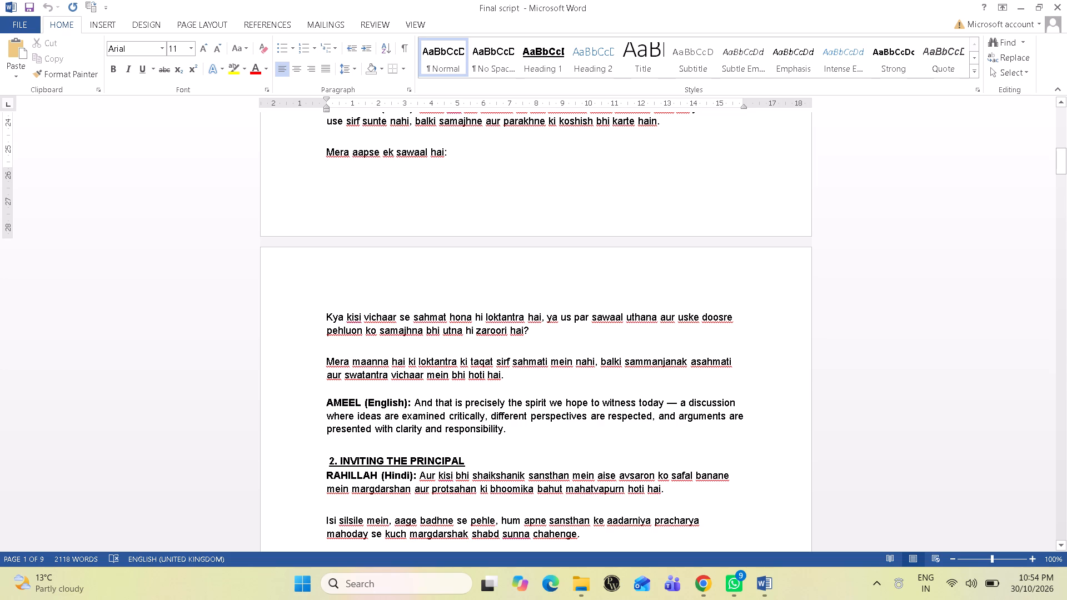
scroll(490, 394, down, 2)
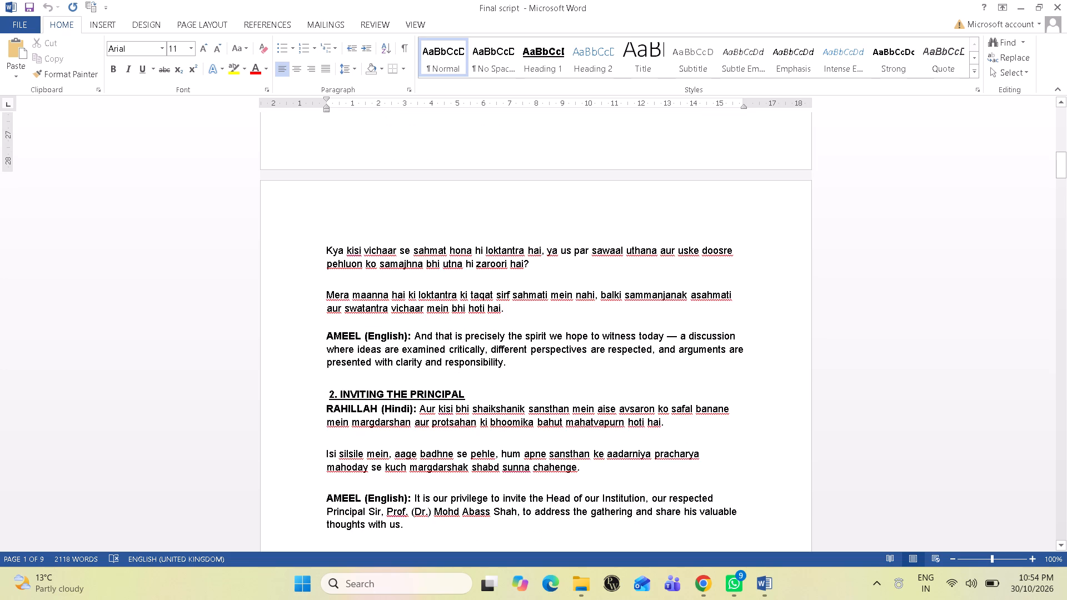
Delete Ameel's English paragraph inviting the Head of the Institution to address the gathering, in section 2, Inviting the Principal.
scroll(452, 353, down, 1)
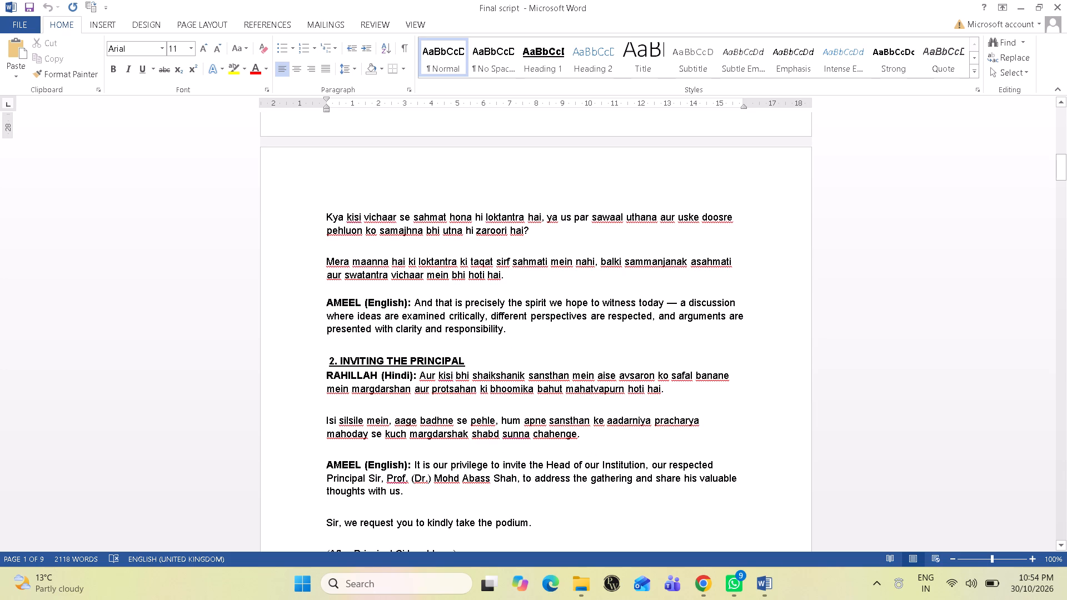
scroll(412, 333, down, 1)
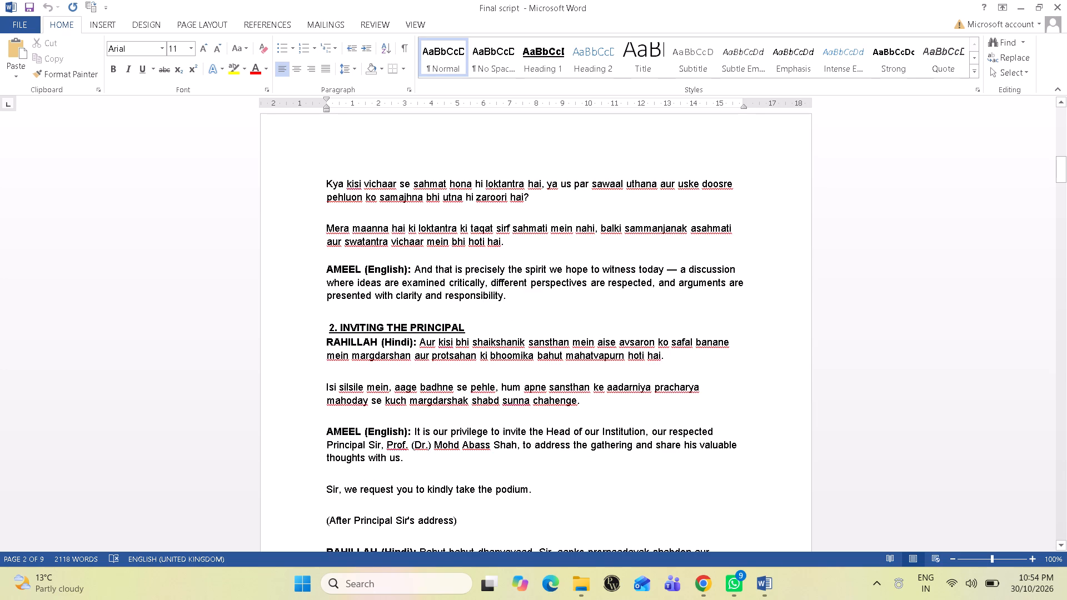
scroll(462, 352, down, 1)
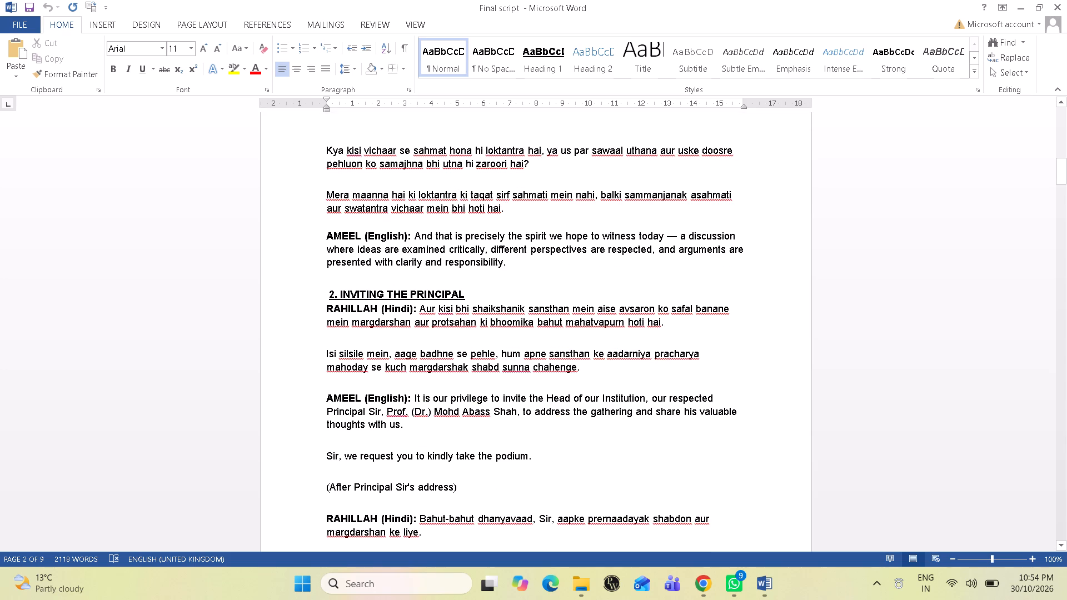
scroll(451, 374, down, 2)
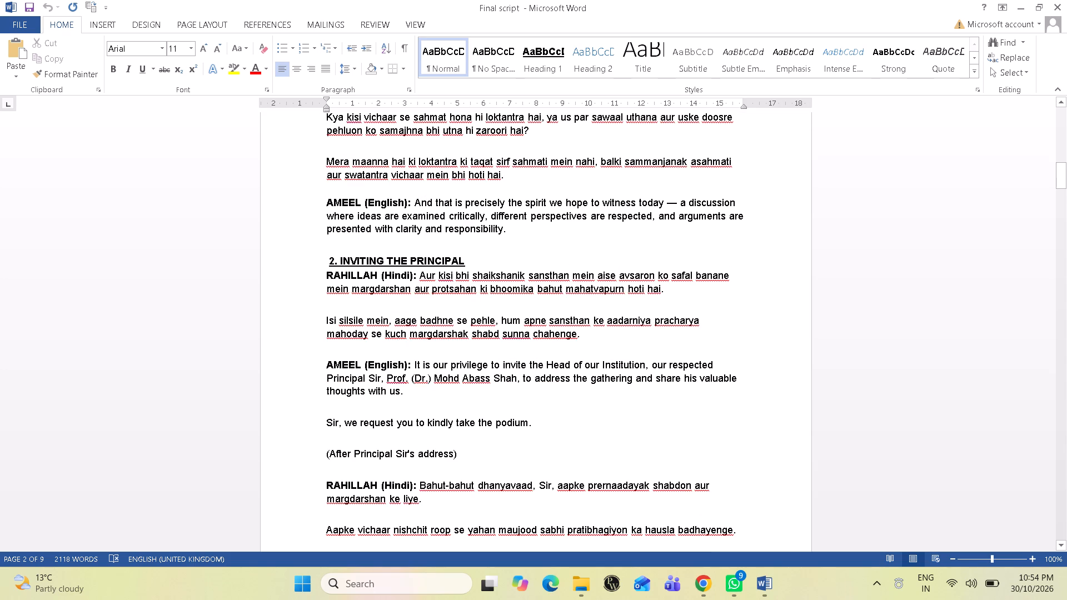
drag(330, 330, 488, 347)
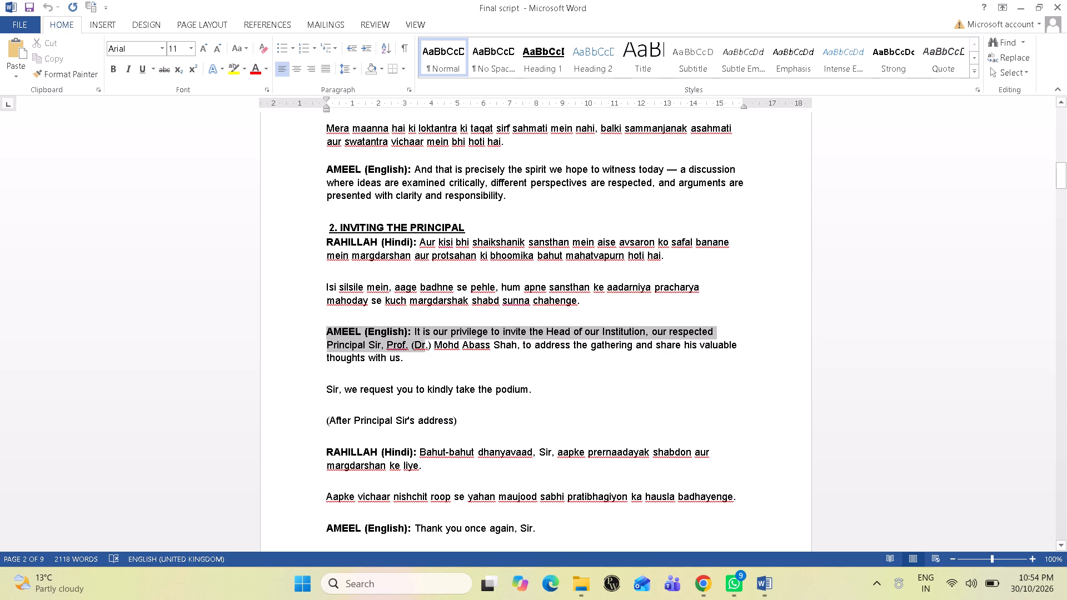
drag(488, 347, 532, 363)
key(BackSpace)
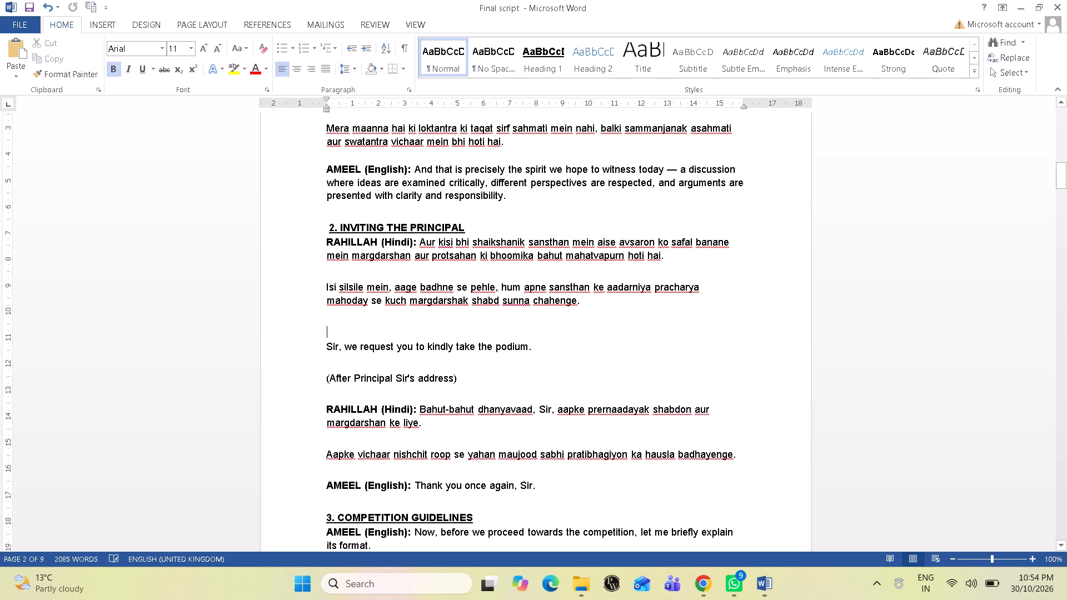
Delete the line "Sir, we request you to kindly take the podium." above the note "(After Principal Sir's address)".
click(533, 350)
key(BackSpace)
key(BackSpace)
key(BackSpace)
key(BackSpace)
key(BackSpace)
key(BackSpace)
key(BackSpace)
key(BackSpace)
key(BackSpace)
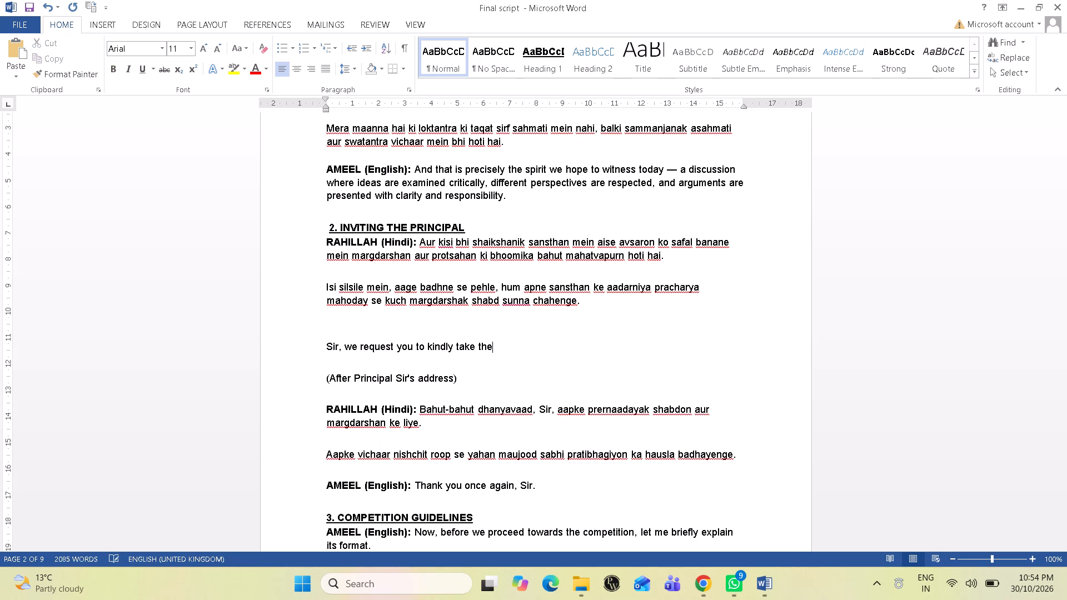
key(BackSpace)
key(BackSpace)
key(BackSpace)
key(BackSpace)
key(BackSpace)
key(BackSpace)
key(BackSpace)
key(BackSpace)
key(BackSpace)
key(BackSpace)
key(BackSpace)
key(BackSpace)
key(BackSpace)
key(BackSpace)
key(BackSpace)
key(BackSpace)
key(BackSpace)
key(BackSpace)
key(BackSpace)
key(BackSpace)
key(BackSpace)
key(BackSpace)
key(BackSpace)
key(BackSpace)
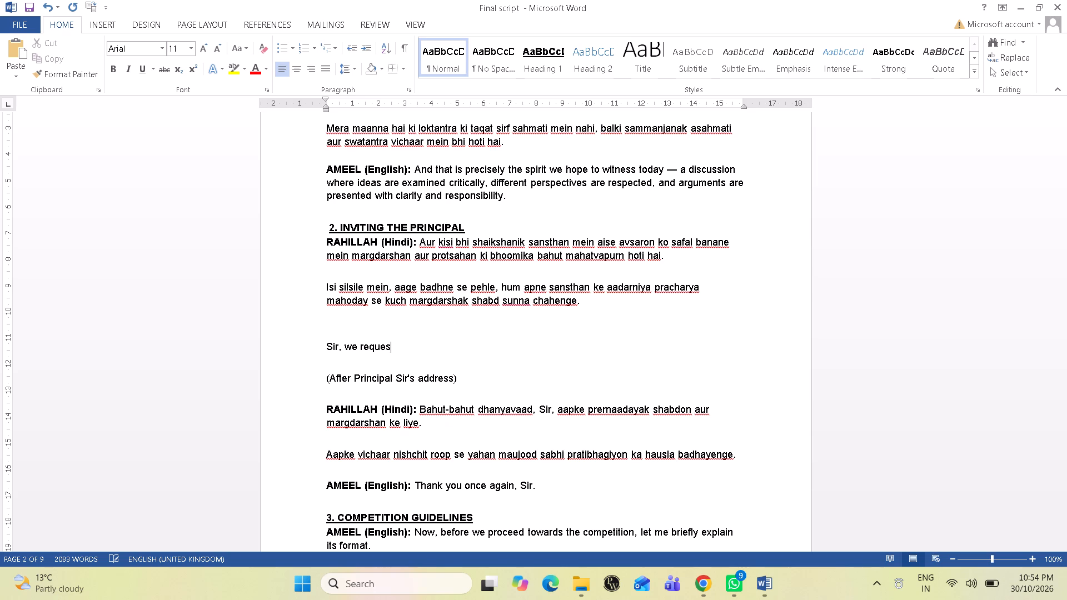
key(BackSpace)
key(BackSpace)
key(BackSpace)
key(BackSpace)
key(BackSpace)
key(BackSpace)
key(BackSpace)
key(BackSpace)
key(BackSpace)
key(BackSpace)
key(BackSpace)
key(BackSpace)
key(BackSpace)
key(BackSpace)
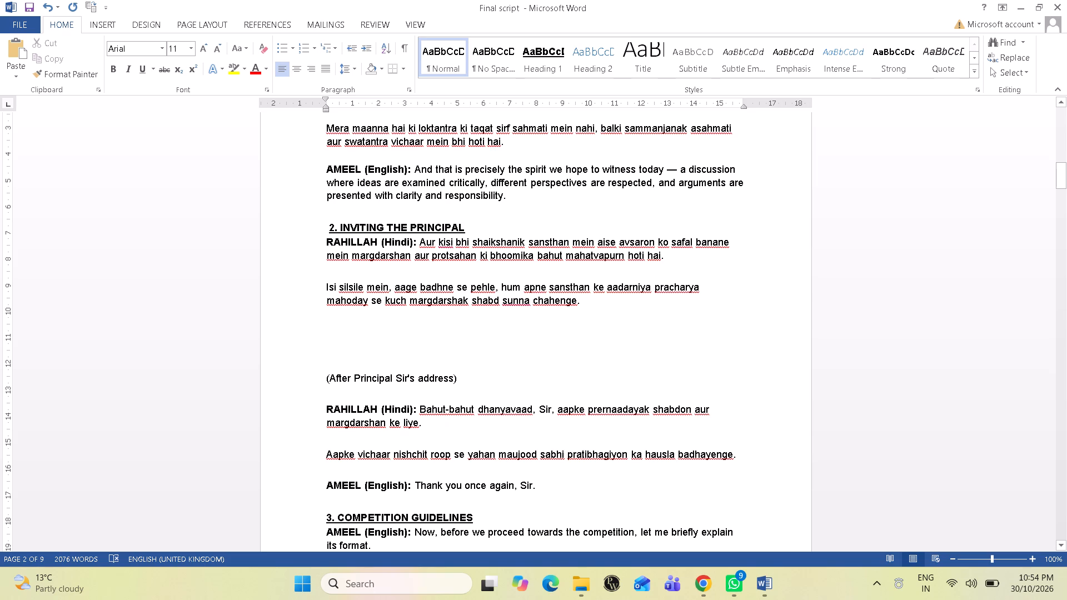
Delete Ameel's lines at the end of the Competition Guidelines that hand over to co-anchor Rahillah, including the "AMEEL (English):" label.
scroll(502, 381, down, 1)
scroll(530, 441, down, 1)
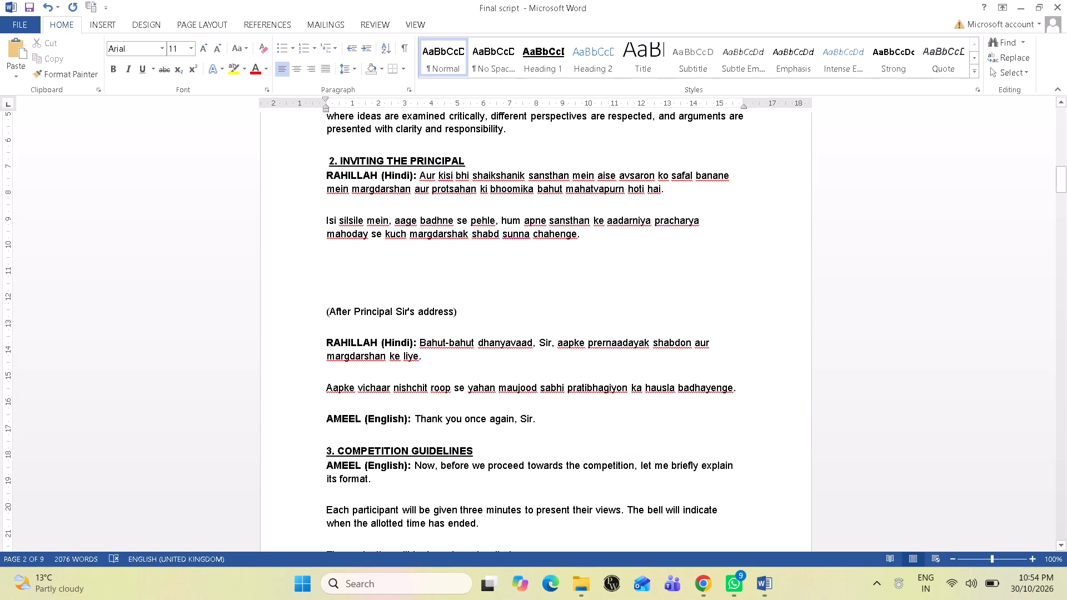
scroll(526, 442, down, 1)
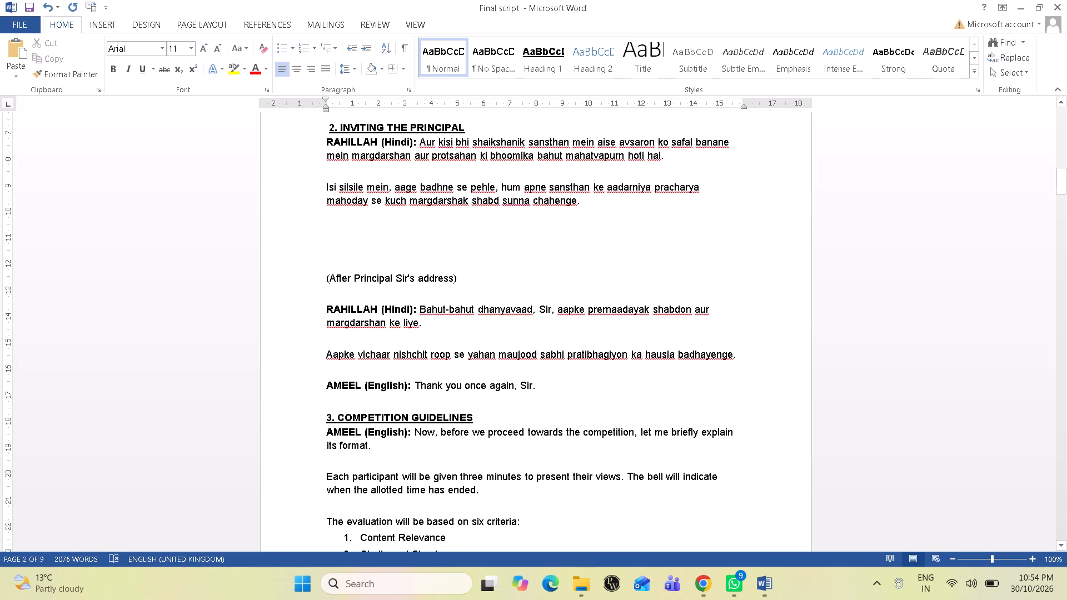
scroll(540, 388, down, 3)
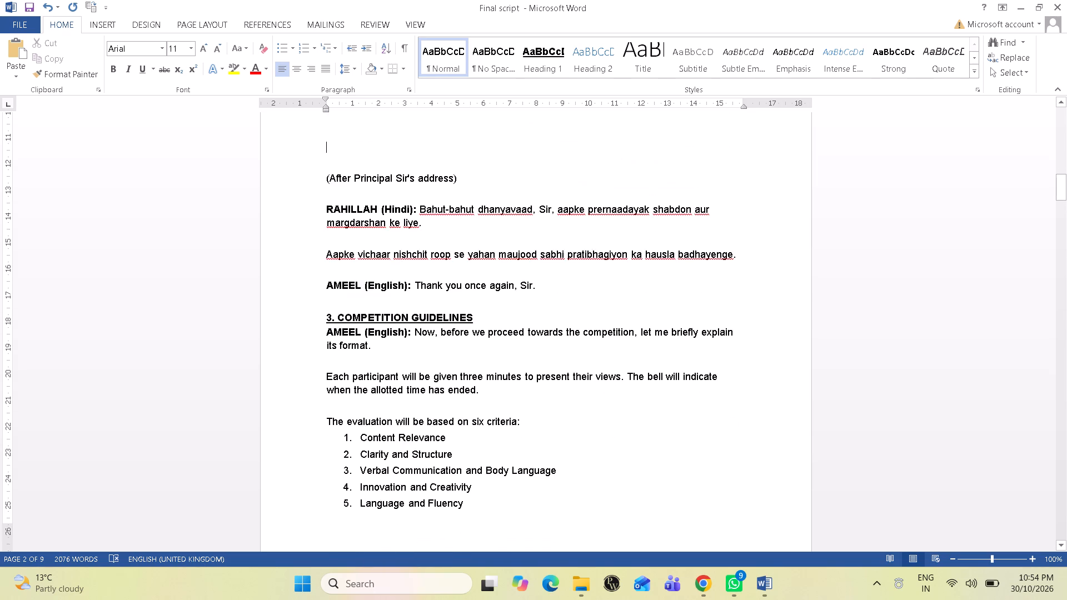
scroll(497, 391, down, 10)
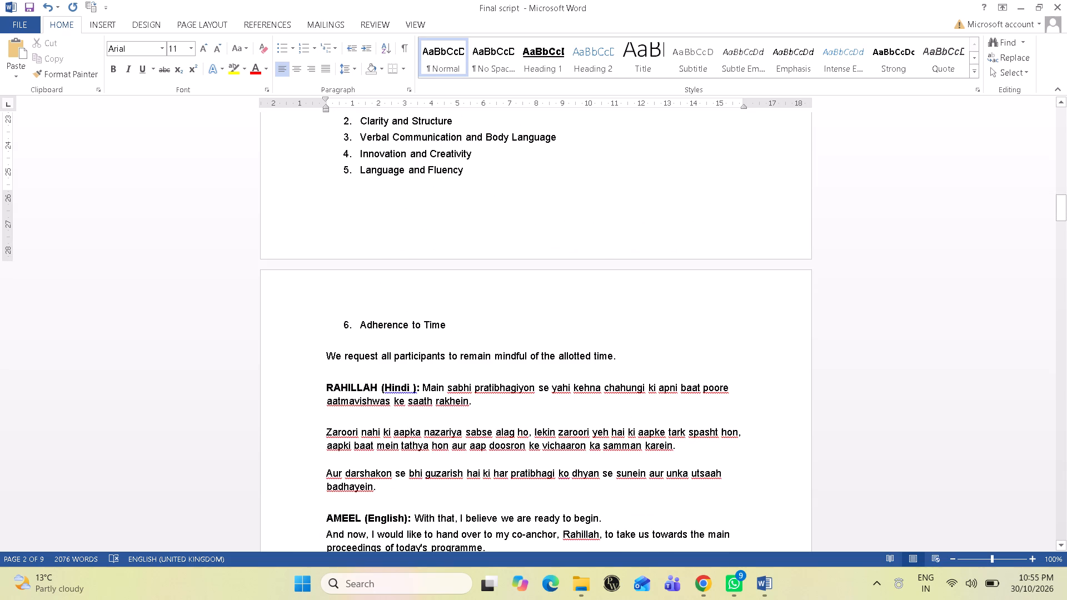
scroll(532, 385, down, 3)
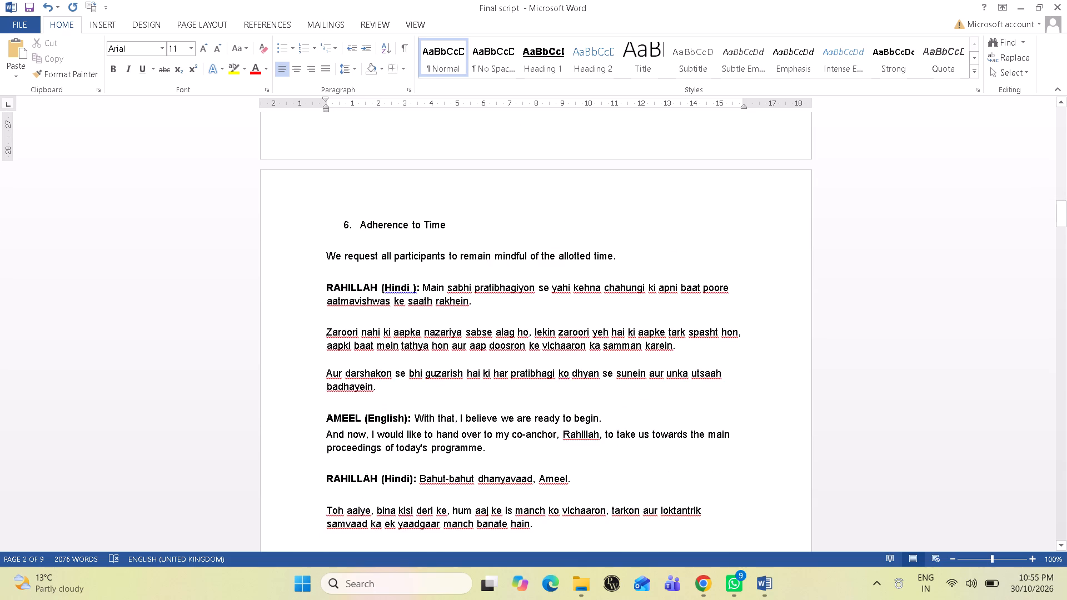
drag(419, 413, 478, 457)
key(BackSpace)
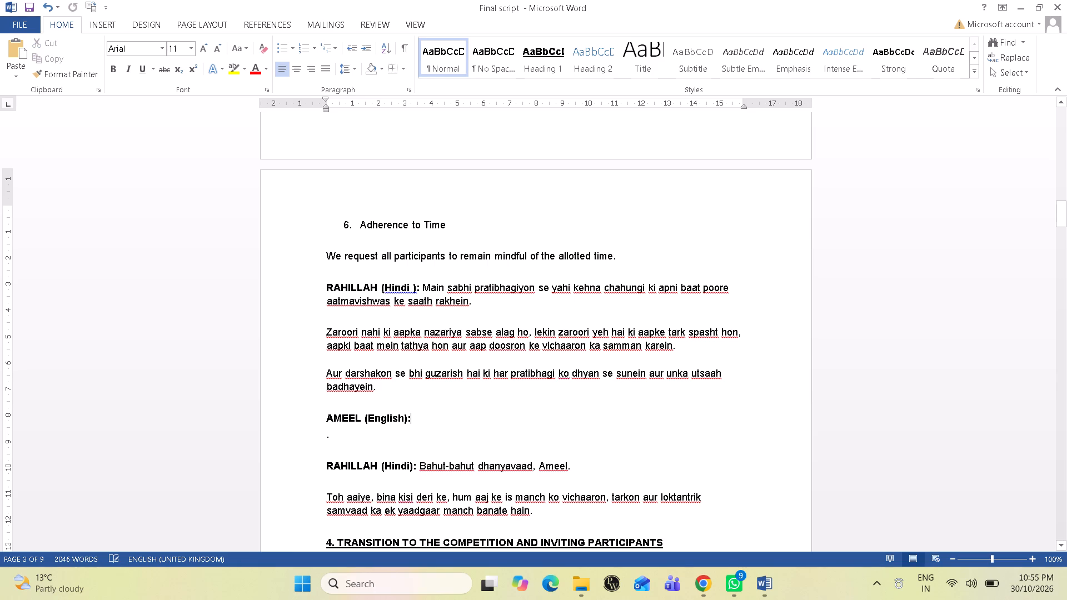
key(BackSpace)
key(BackSpace)
key(BackSpace)
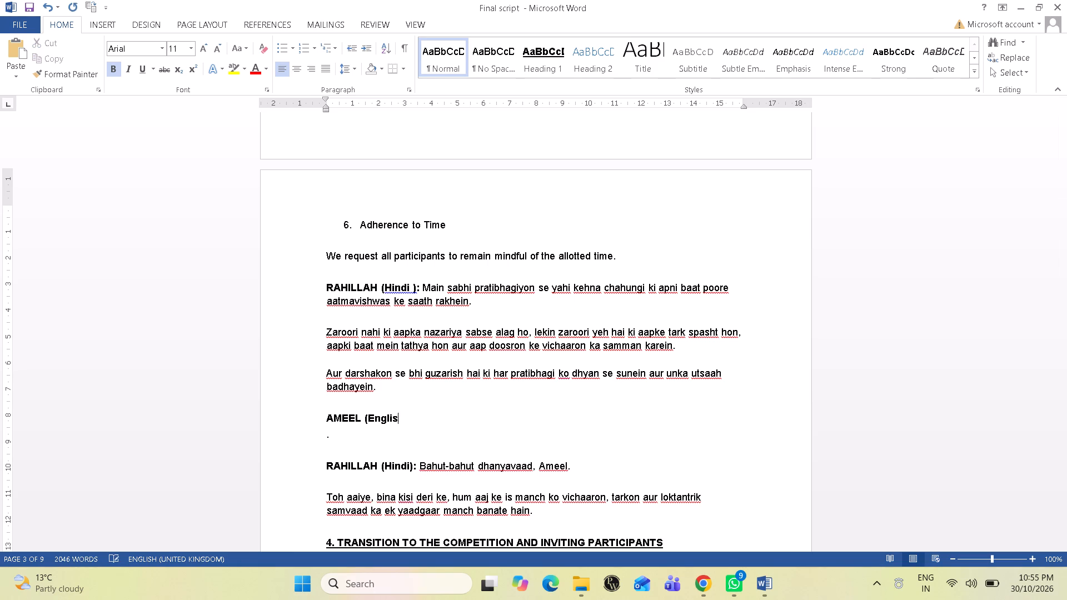
key(BackSpace)
key(BackSpace)
key(BackSpace)
key(BackSpace)
key(BackSpace)
key(BackSpace)
key(BackSpace)
key(BackSpace)
key(BackSpace)
key(BackSpace)
key(BackSpace)
key(BackSpace)
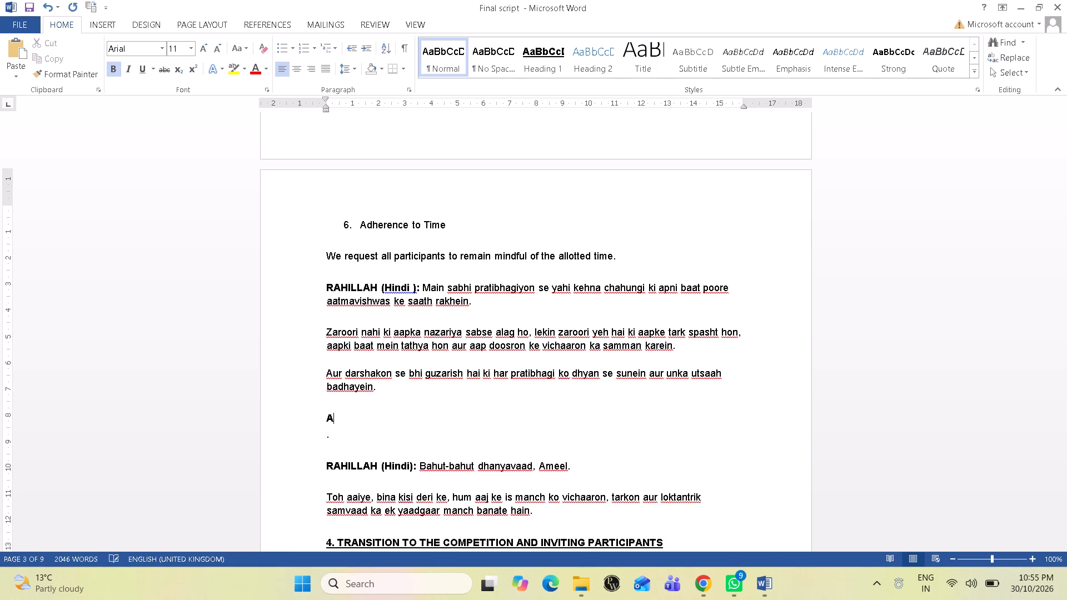
key(BackSpace)
Remove the name "Ameel." from the end of Rahillah's line "Bahut-bahut dhanyavaad," just before section 4.
scroll(478, 457, down, 1)
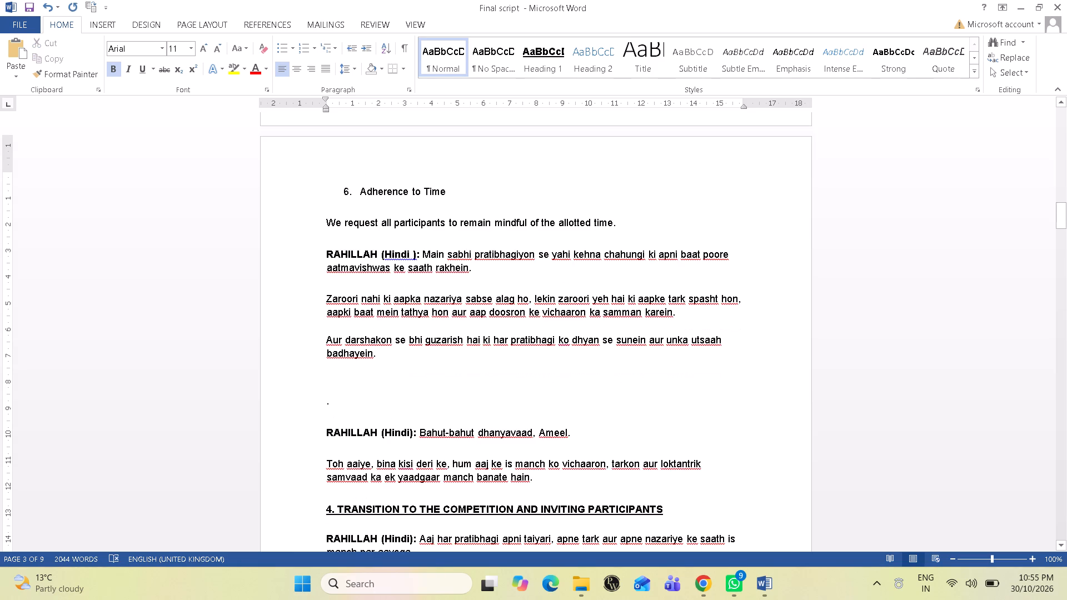
click(581, 432)
key(BackSpace)
key(BackSpace)
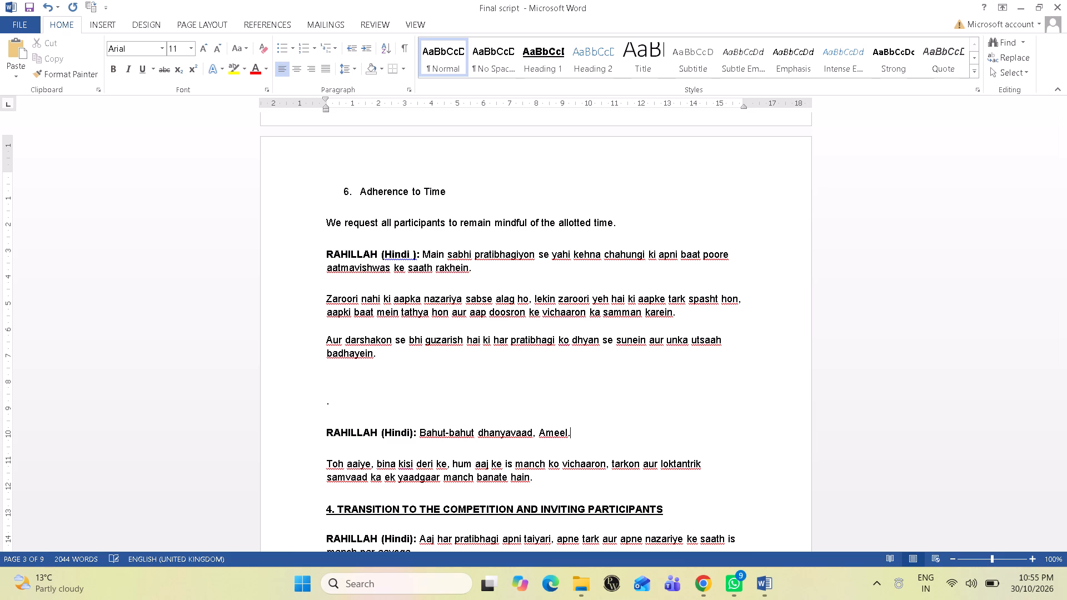
key(BackSpace)
key(BackSpace)
key(BackSpace)
key(BackSpace)
key(BackSpace)
Review the end of the Competition Guidelines and the opening of section 4, Transition to the Competition and Inviting Participants.
scroll(550, 417, down, 1)
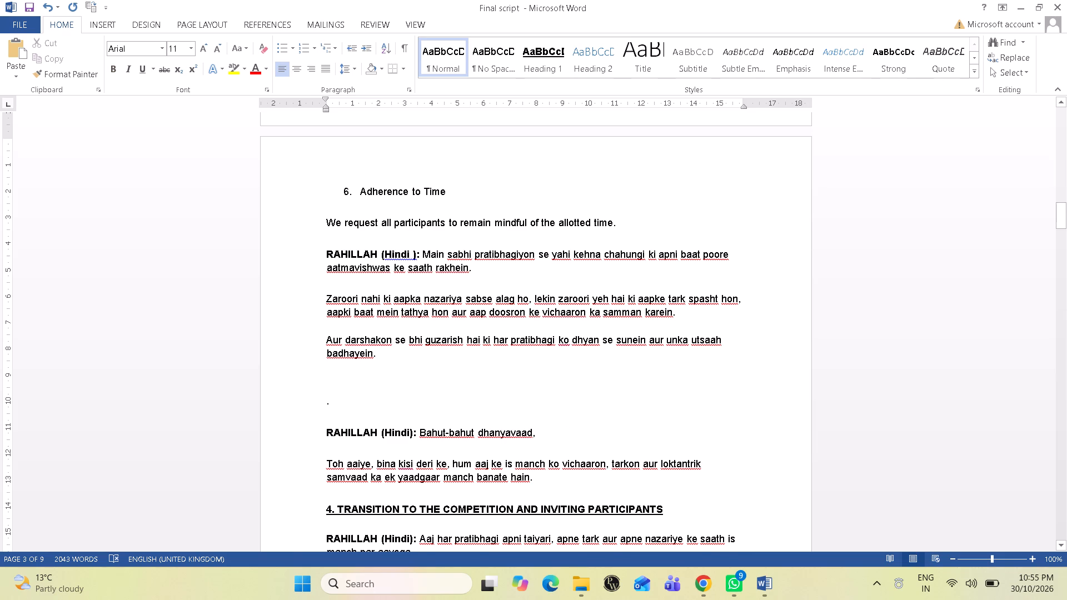
scroll(550, 417, down, 1)
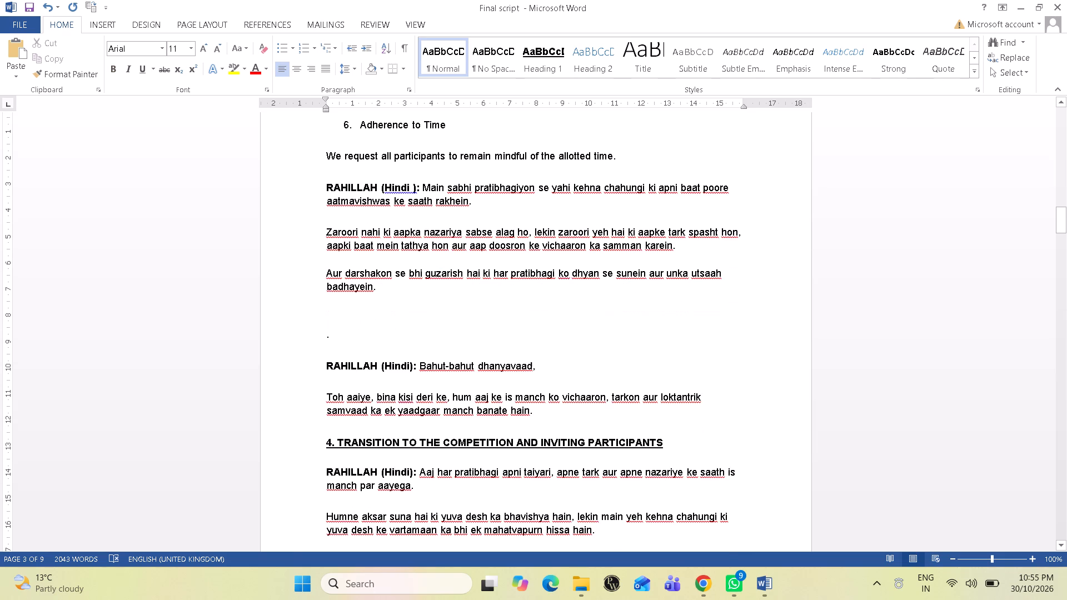
scroll(554, 417, down, 1)
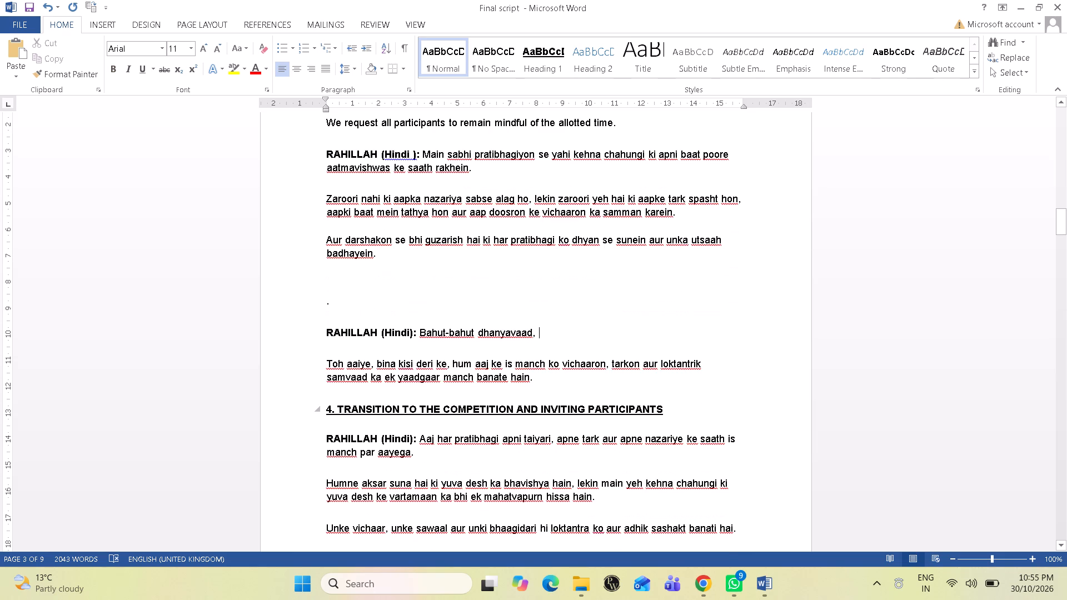
scroll(547, 417, down, 3)
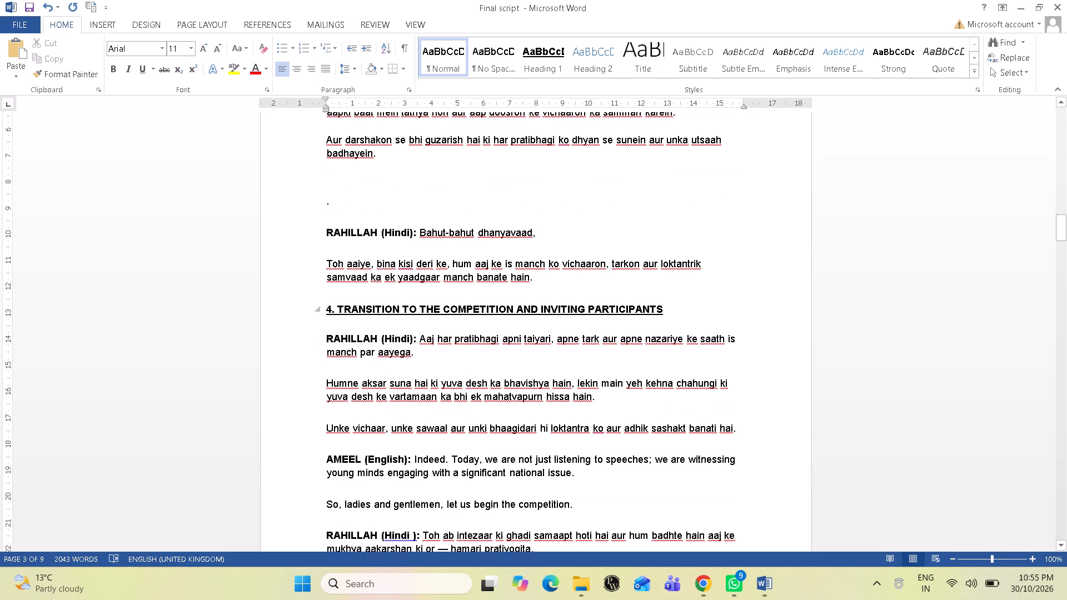
scroll(547, 417, down, 1)
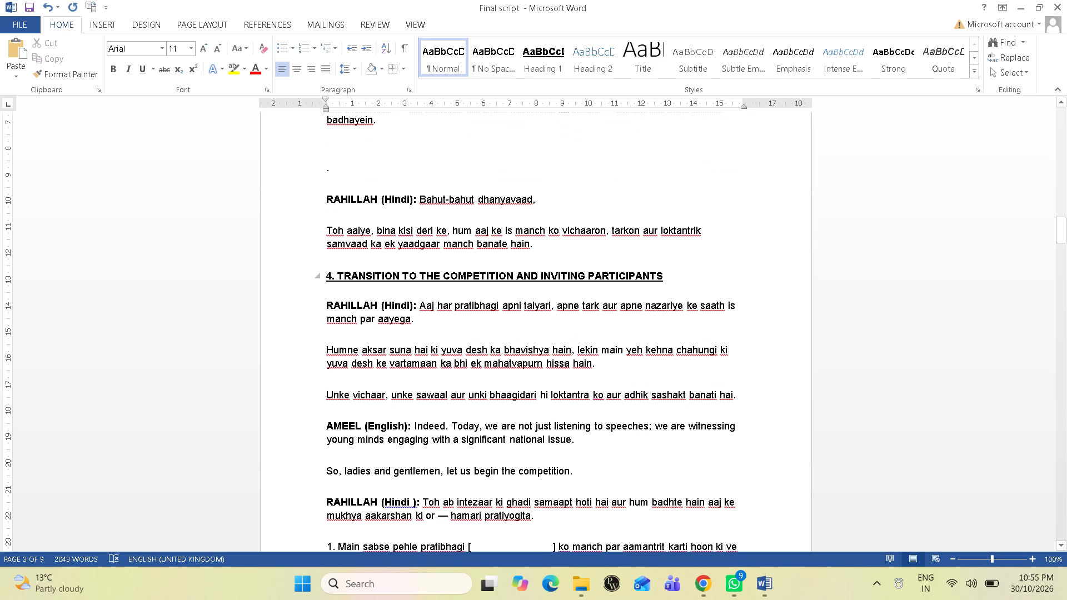
scroll(547, 417, down, 1)
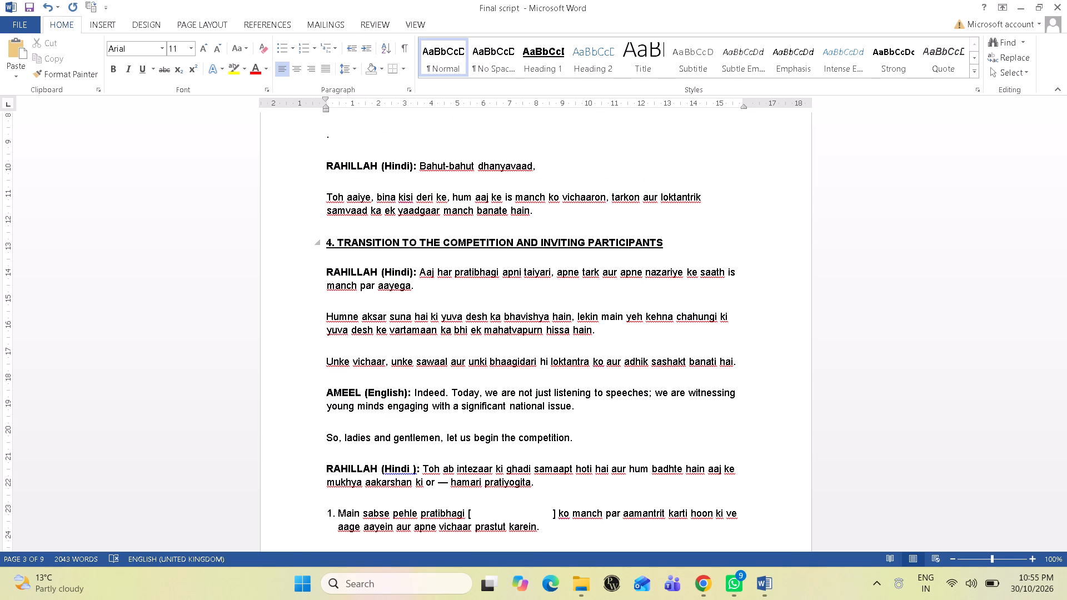
scroll(547, 417, down, 1)
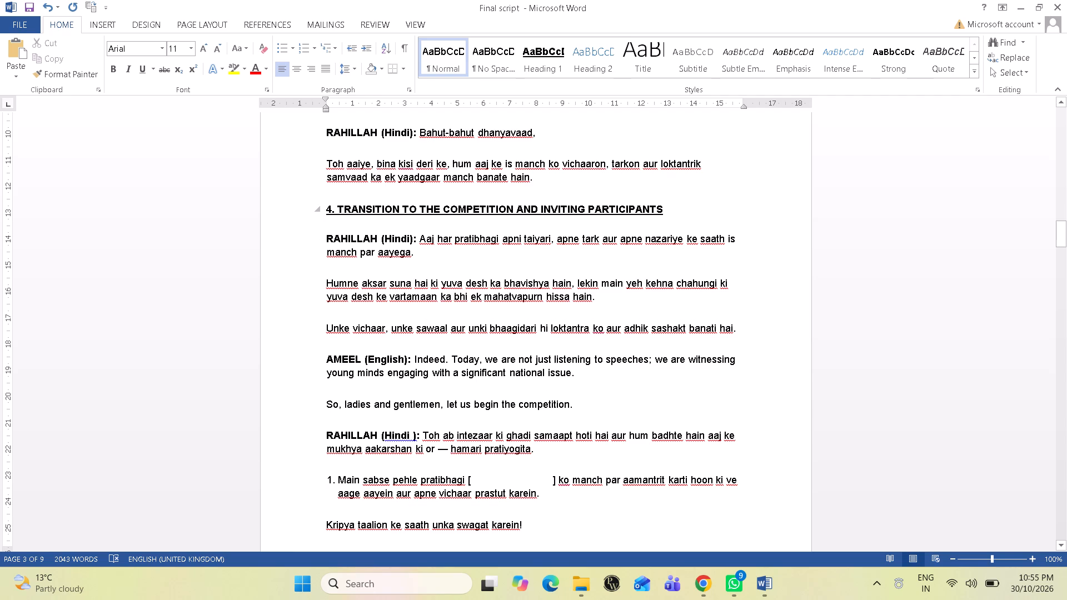
scroll(547, 417, up, 2)
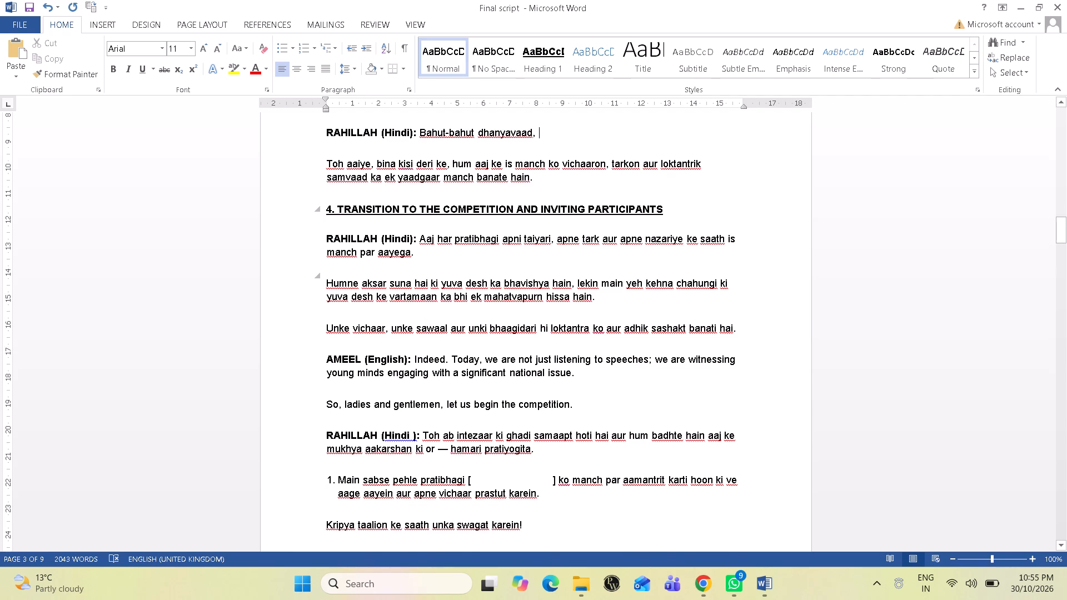
scroll(547, 417, up, 9)
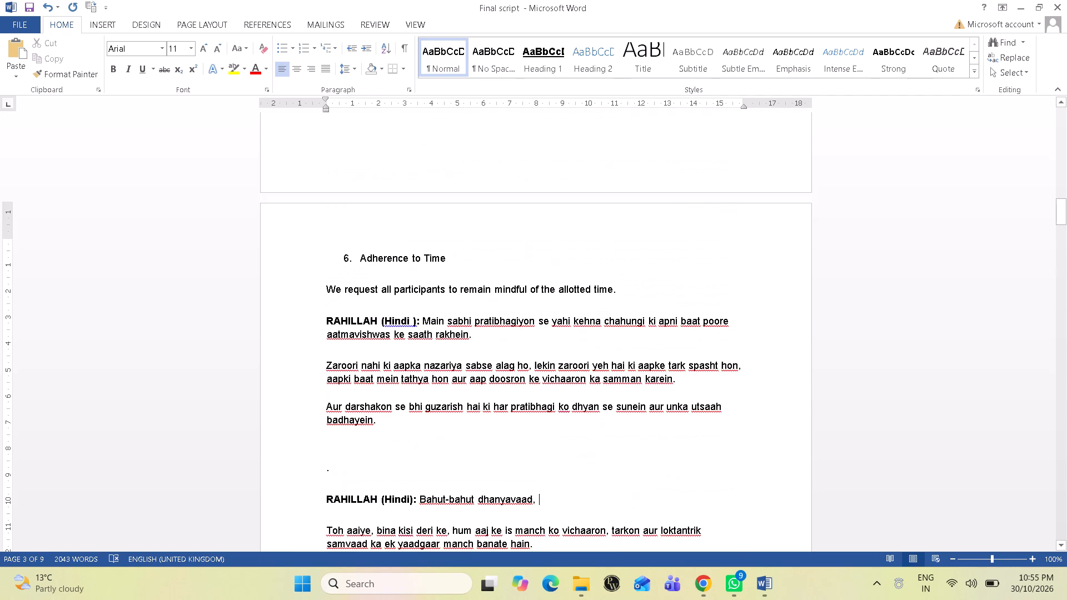
scroll(547, 417, up, 4)
scroll(547, 417, down, 5)
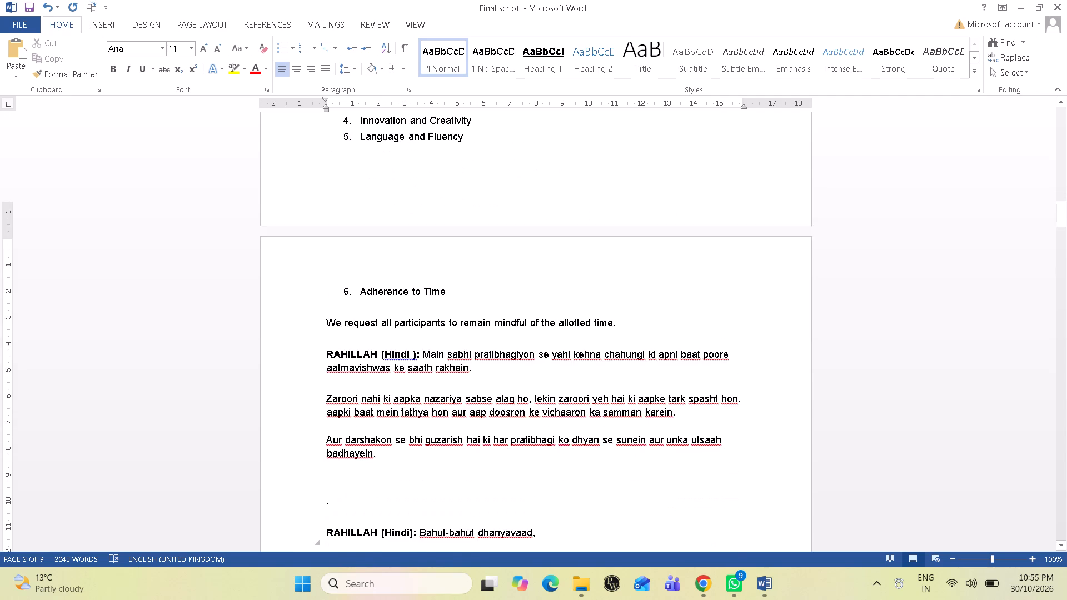
scroll(547, 417, down, 10)
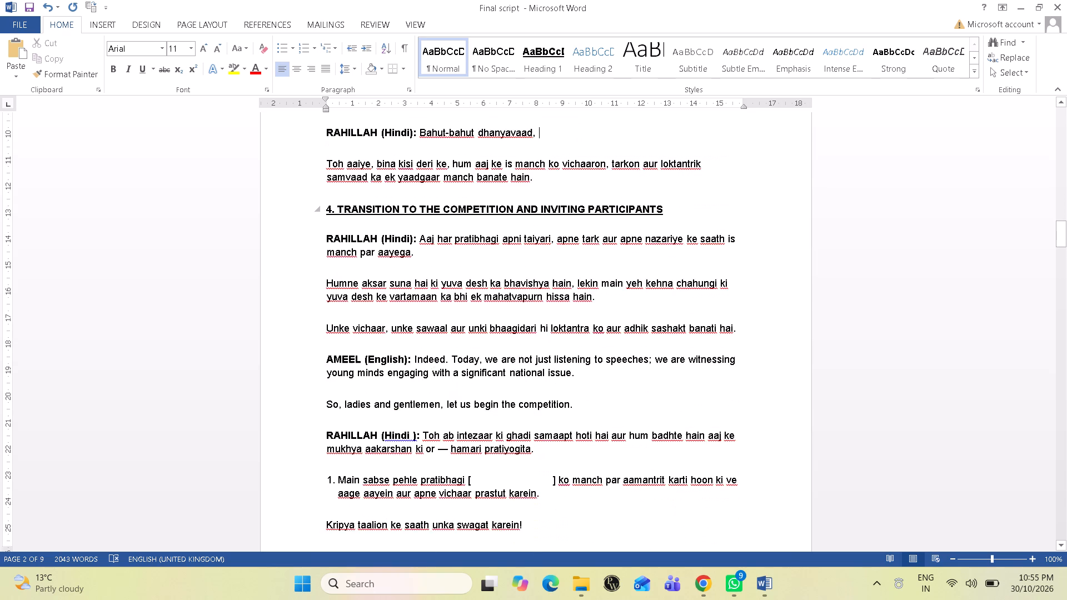
Read through the participant invitations, Mid-Competition Interaction, Time Reminders and sections 5 and 6, up to section 7, Result Announcement.
scroll(547, 417, down, 2)
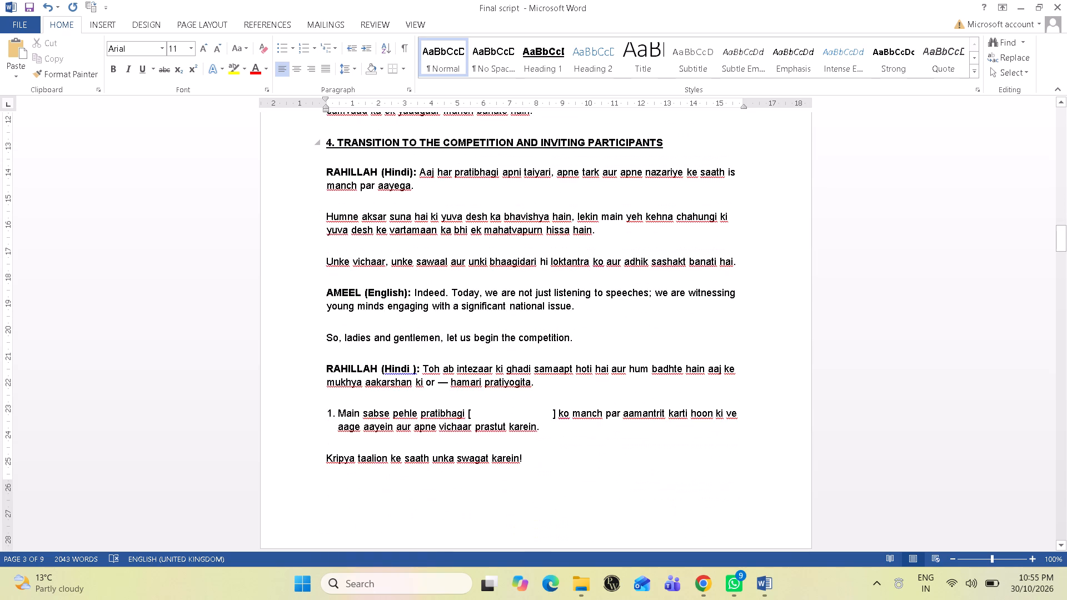
scroll(547, 417, down, 9)
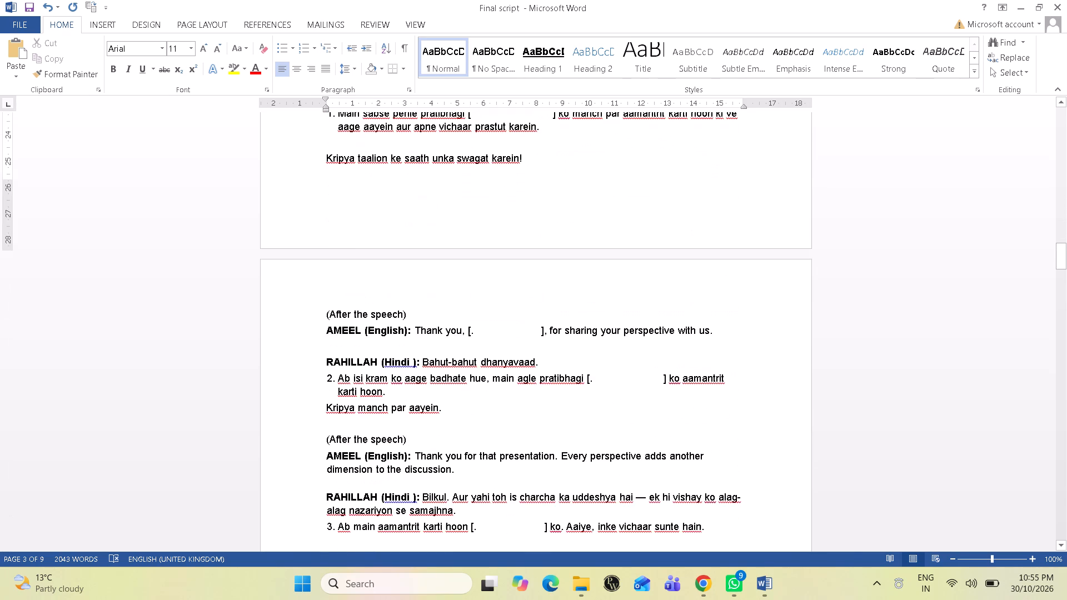
scroll(547, 417, down, 2)
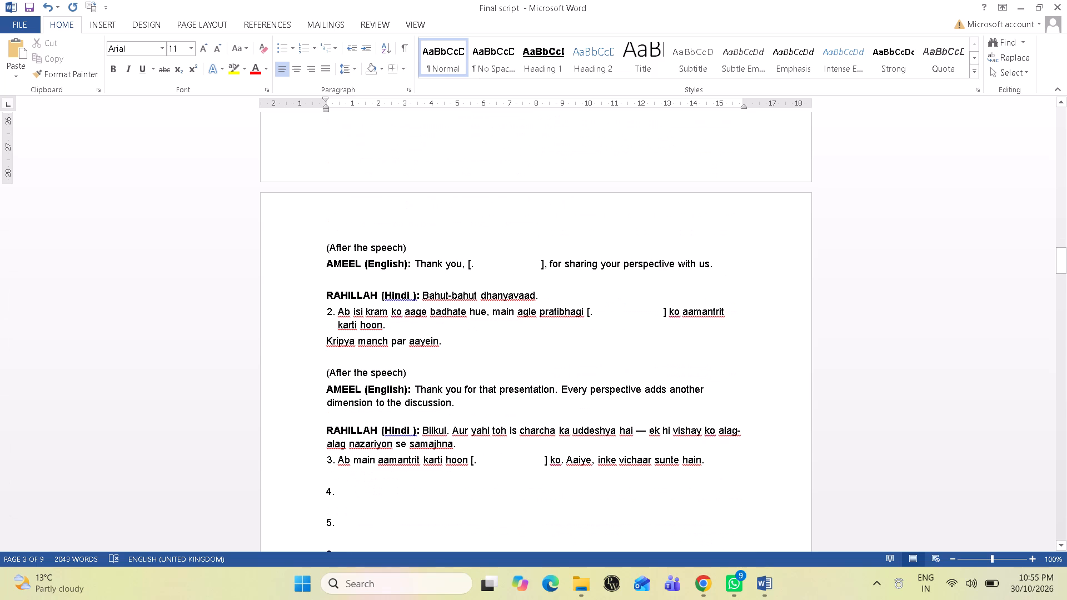
scroll(547, 417, down, 5)
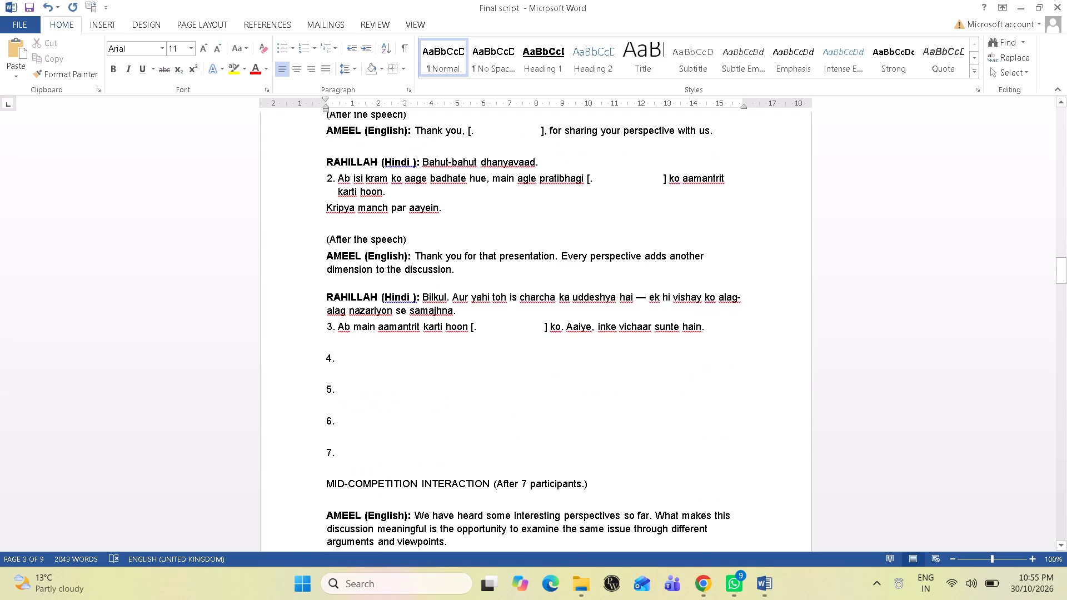
scroll(547, 417, down, 4)
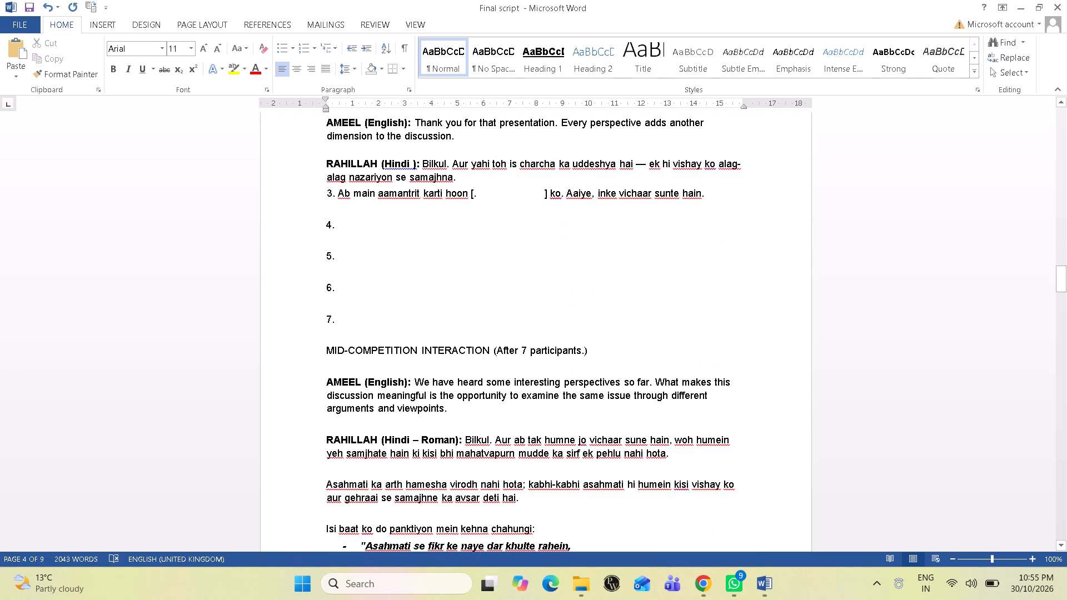
scroll(547, 417, down, 18)
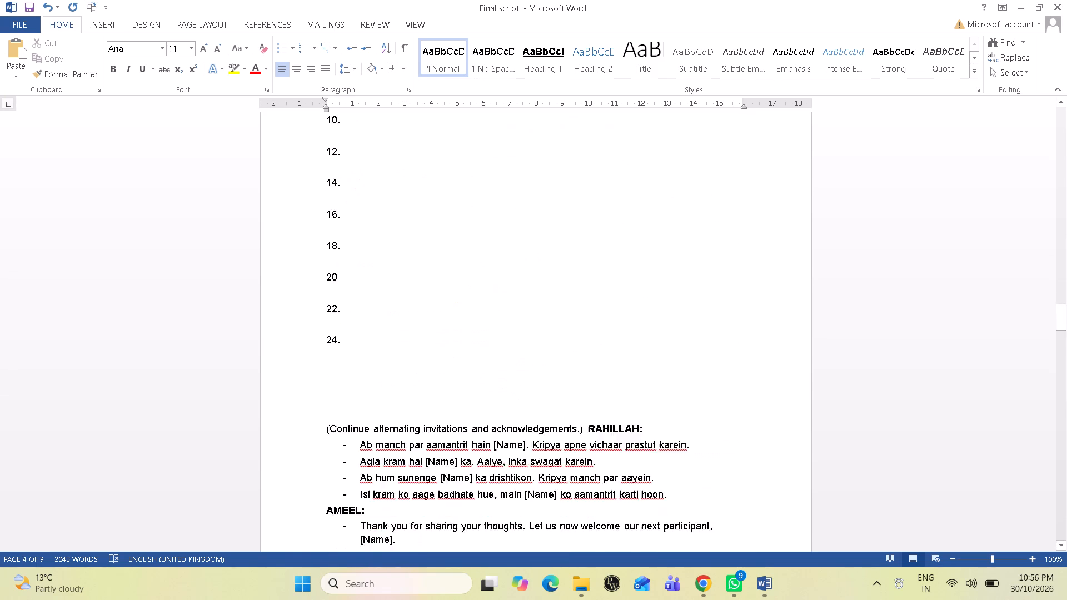
scroll(547, 417, down, 7)
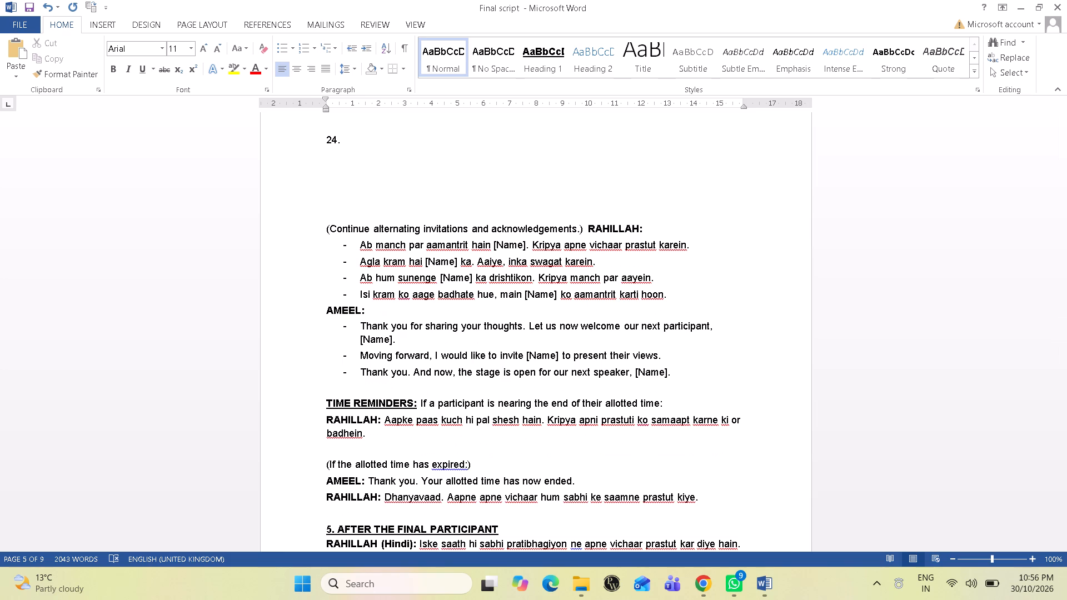
scroll(547, 417, down, 3)
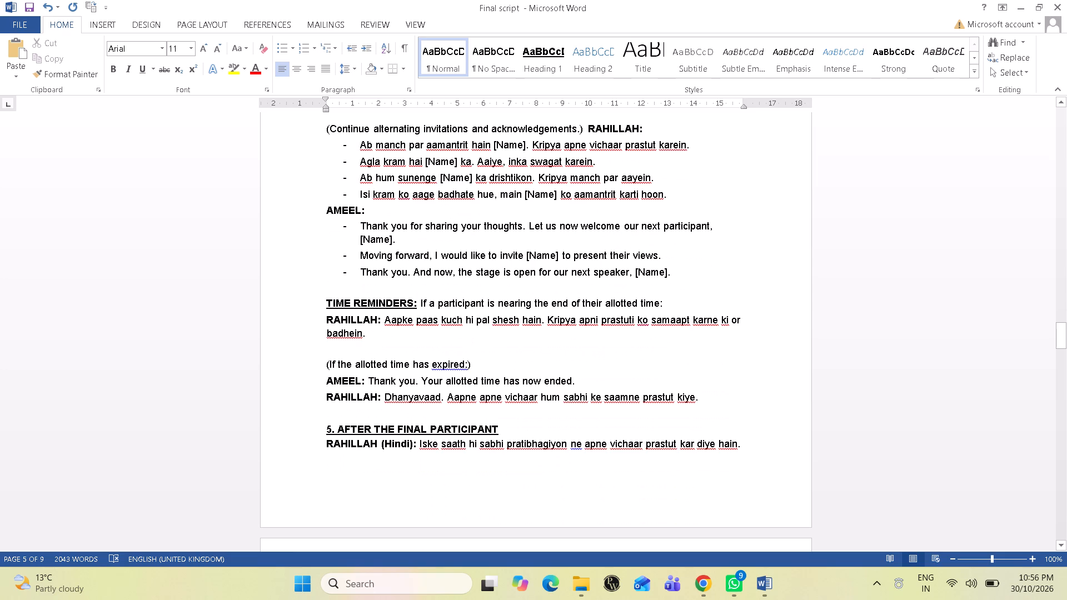
scroll(547, 417, down, 4)
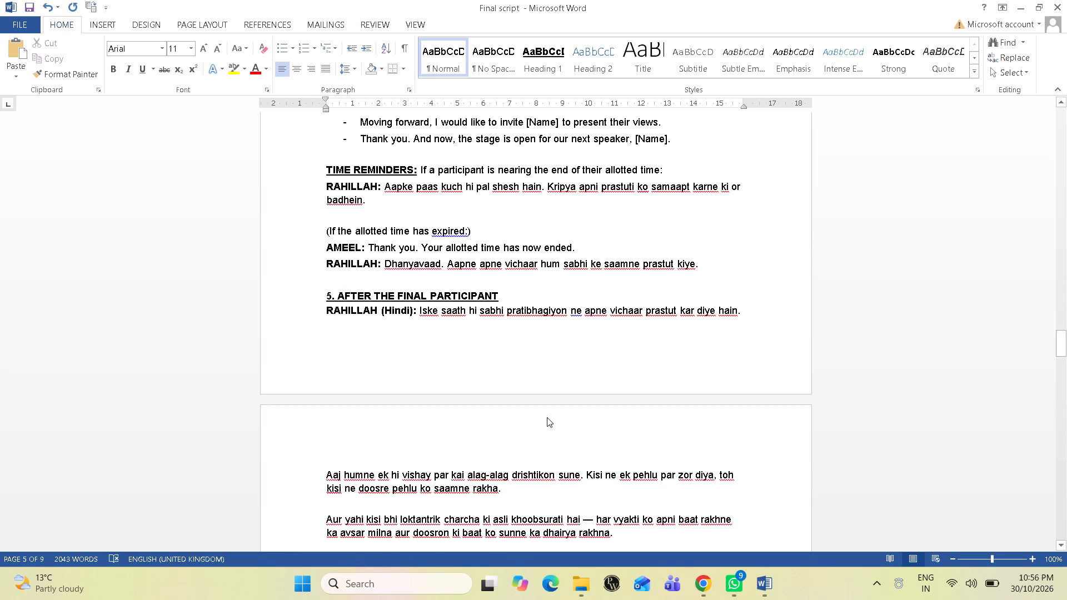
scroll(547, 417, down, 17)
Go back through the participant sequence and re-examine the opening of section 4, including Ameel's lines.
scroll(547, 417, up, 2)
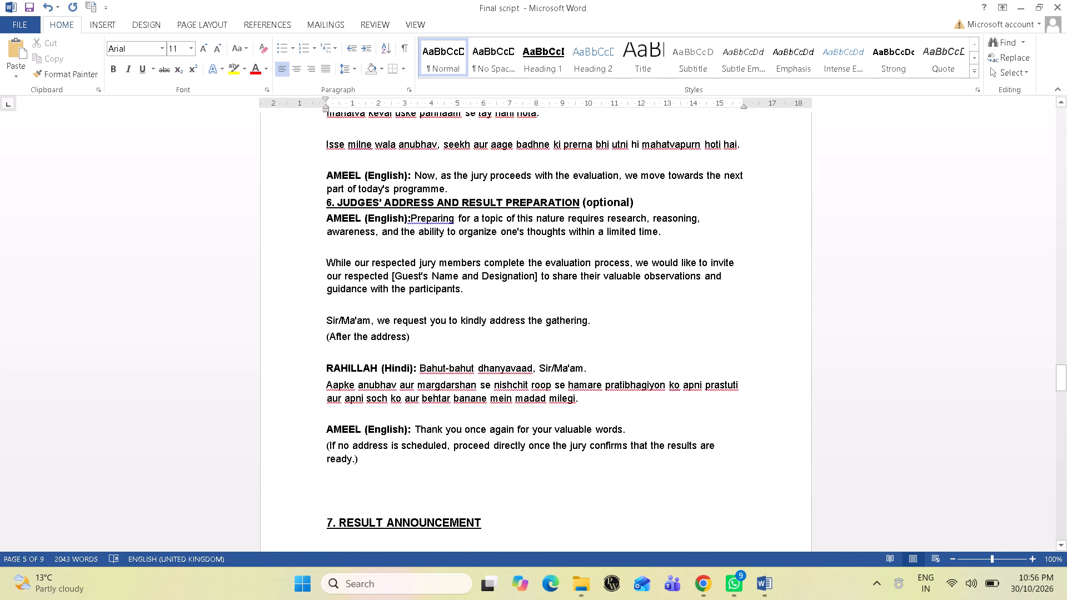
scroll(547, 417, up, 20)
scroll(547, 417, up, 19)
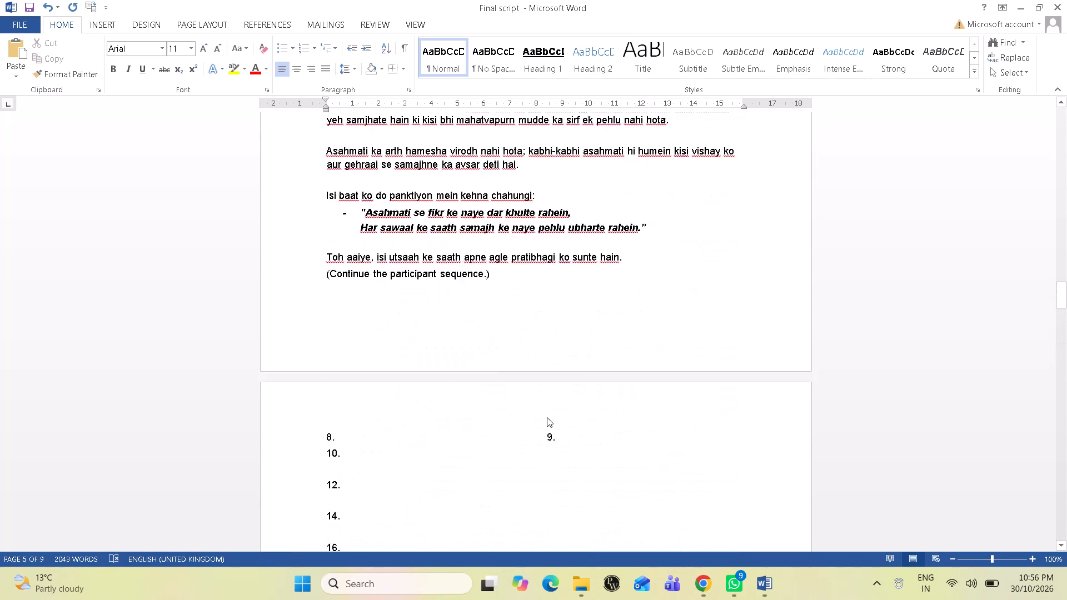
scroll(547, 417, up, 14)
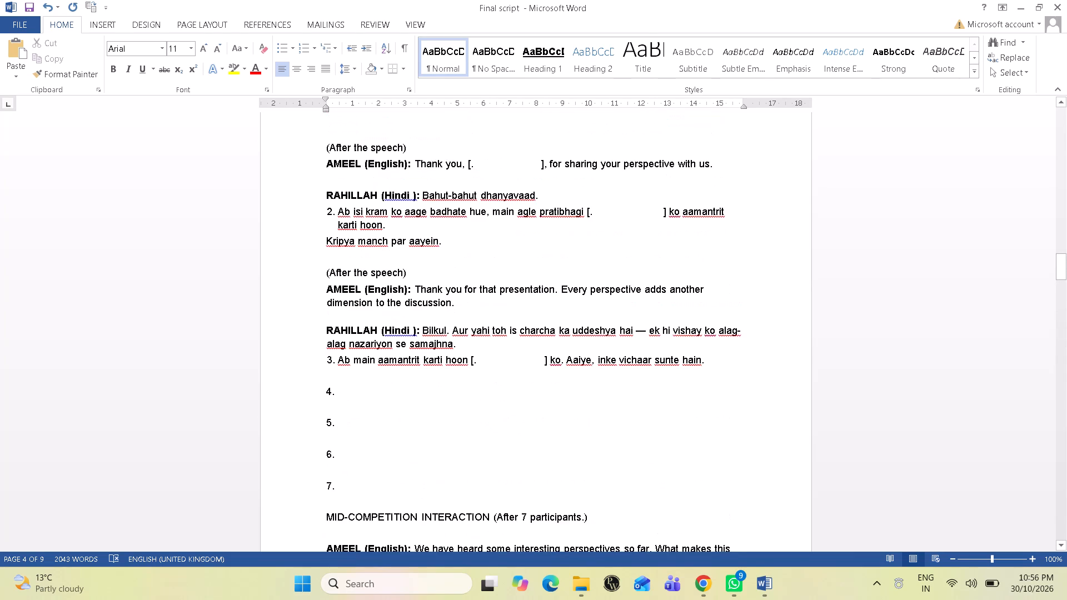
scroll(547, 417, up, 3)
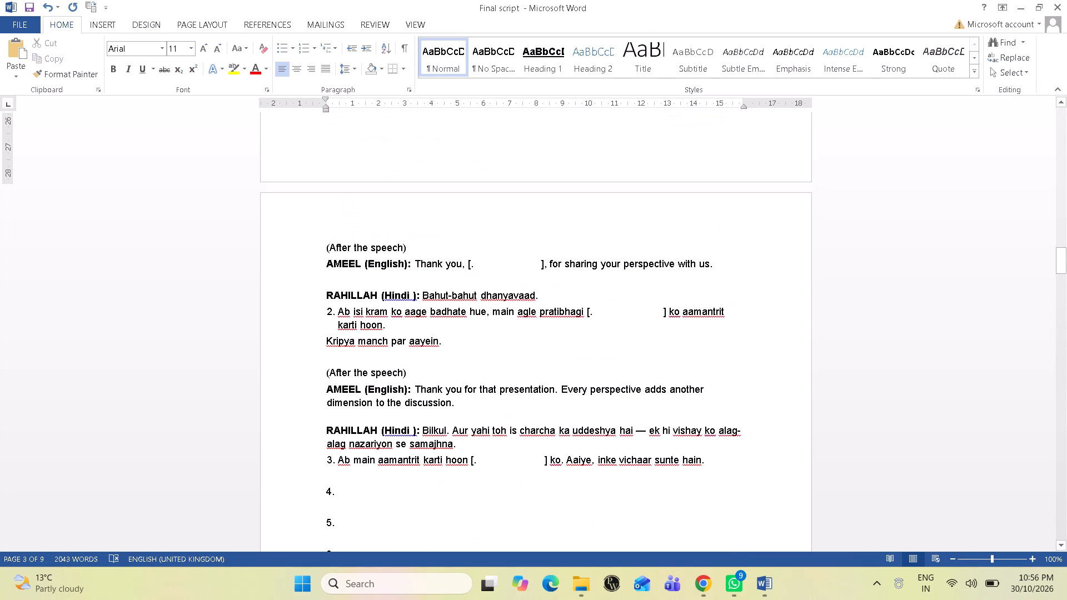
scroll(547, 417, up, 5)
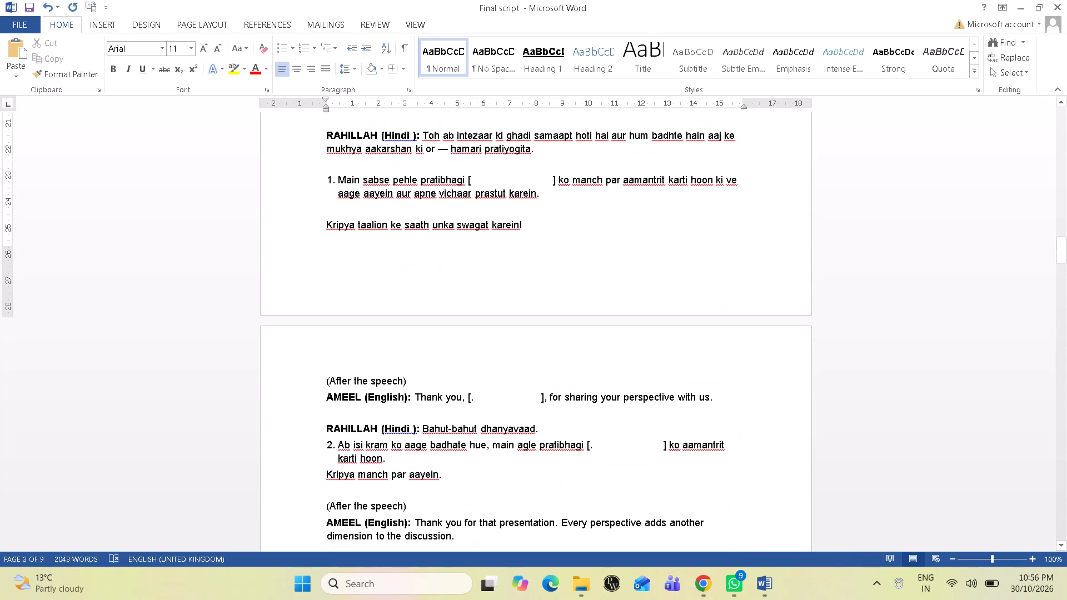
scroll(547, 417, up, 7)
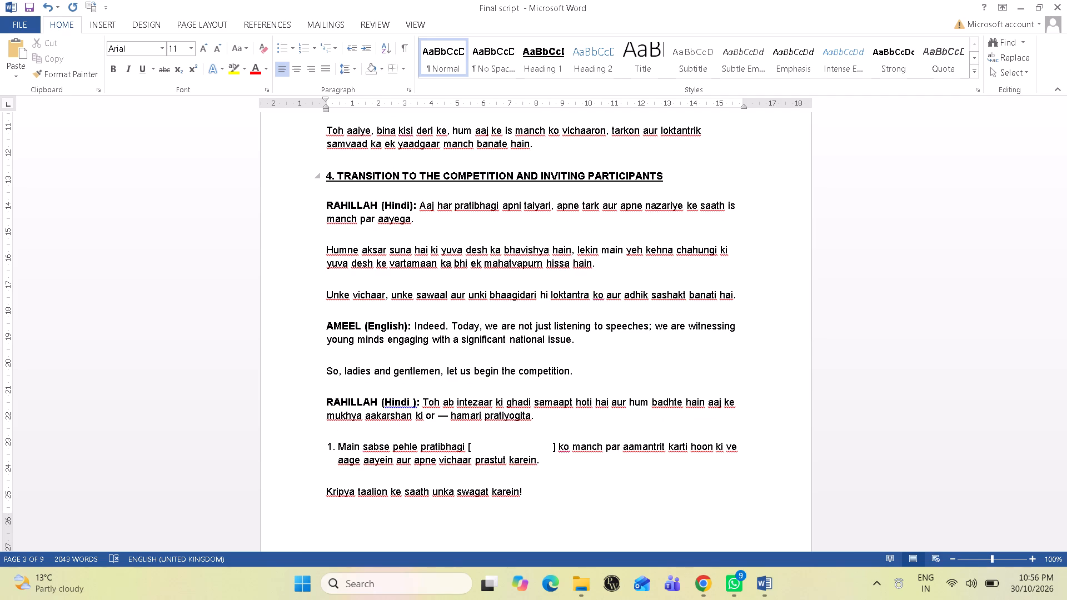
Delete "After the speech)" following its opening bracket, together with Ameel's English line thanking the first participant for sharing their perspective.
scroll(615, 358, down, 10)
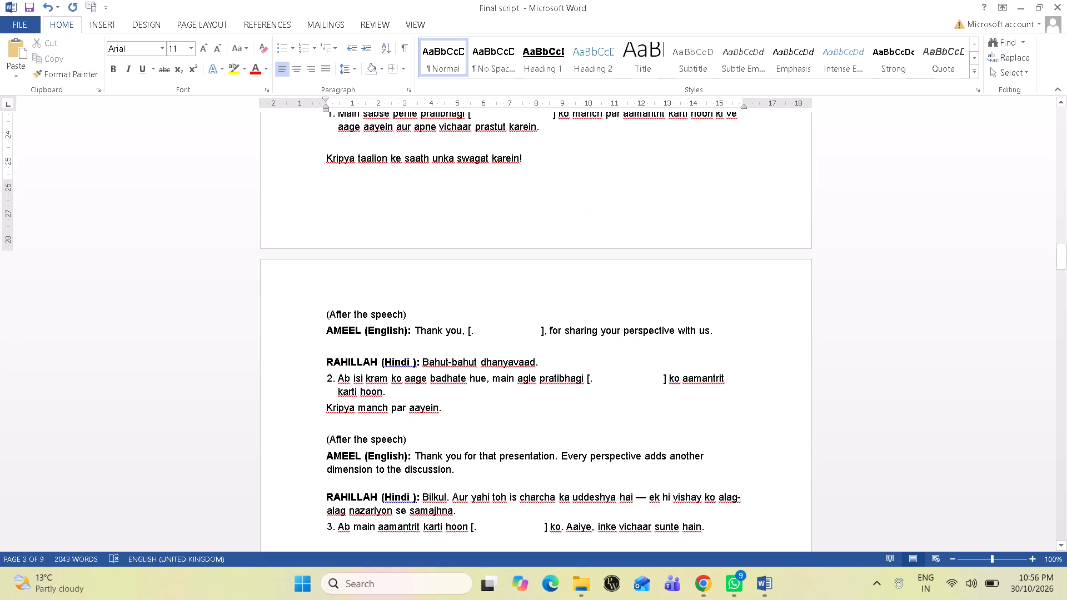
drag(330, 310, 371, 326)
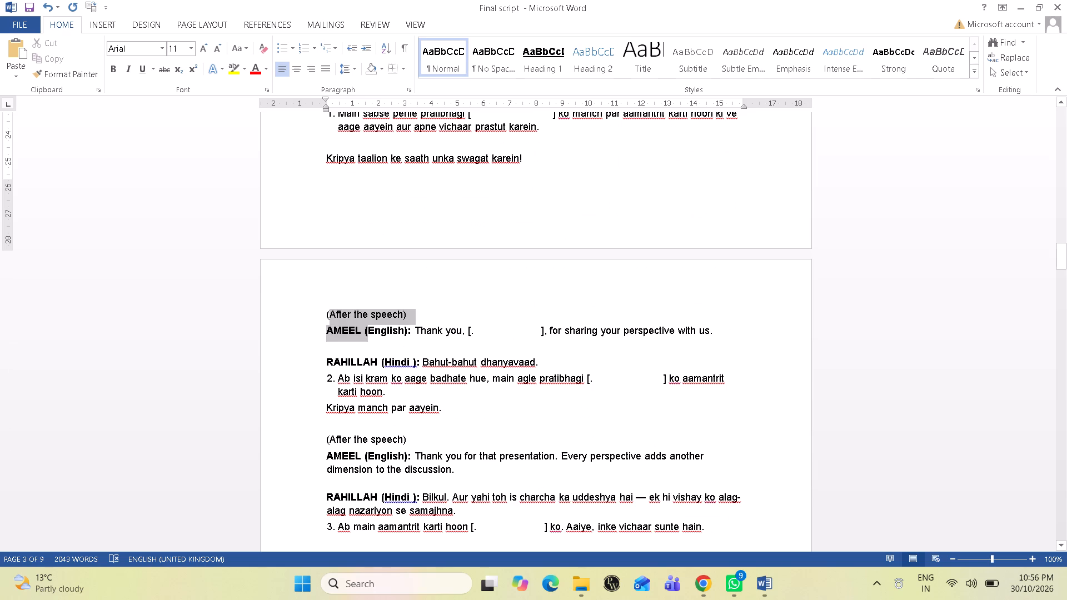
drag(371, 326, 601, 346)
key(BackSpace)
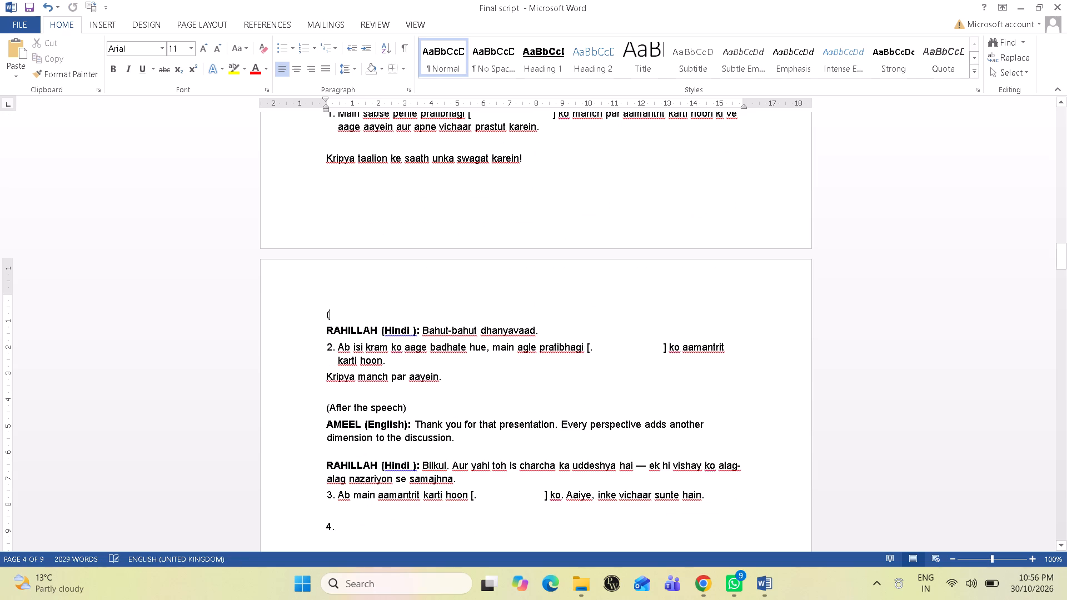
Delete the "(After the speech)" note and Ameel's English thank-you line between participant 2's invitation and Rahillah's "Bilkul" line.
drag(320, 404, 511, 434)
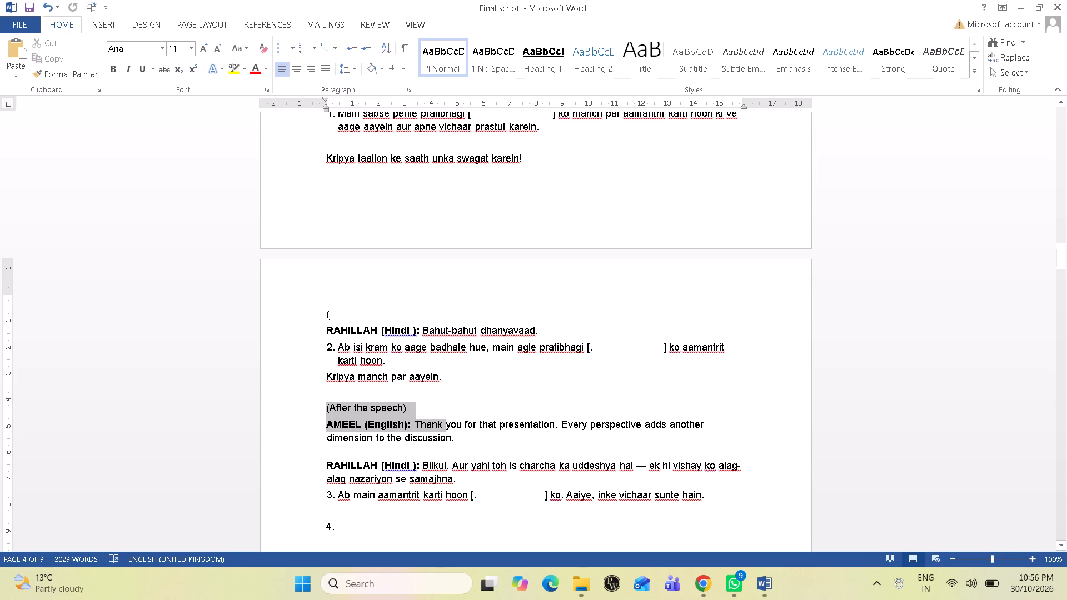
drag(511, 434, 535, 435)
key(BackSpace)
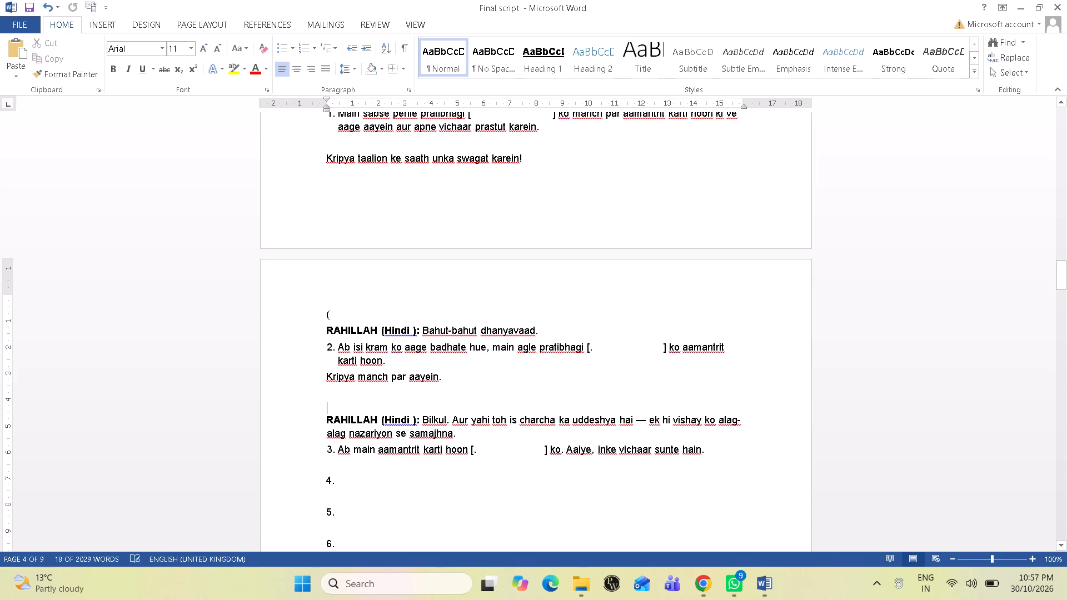
Add the line "AMEEL; moving on to our next speaker" below "(Continue the participant sequence.)" in the Mid-Competition Interaction.
scroll(547, 417, down, 8)
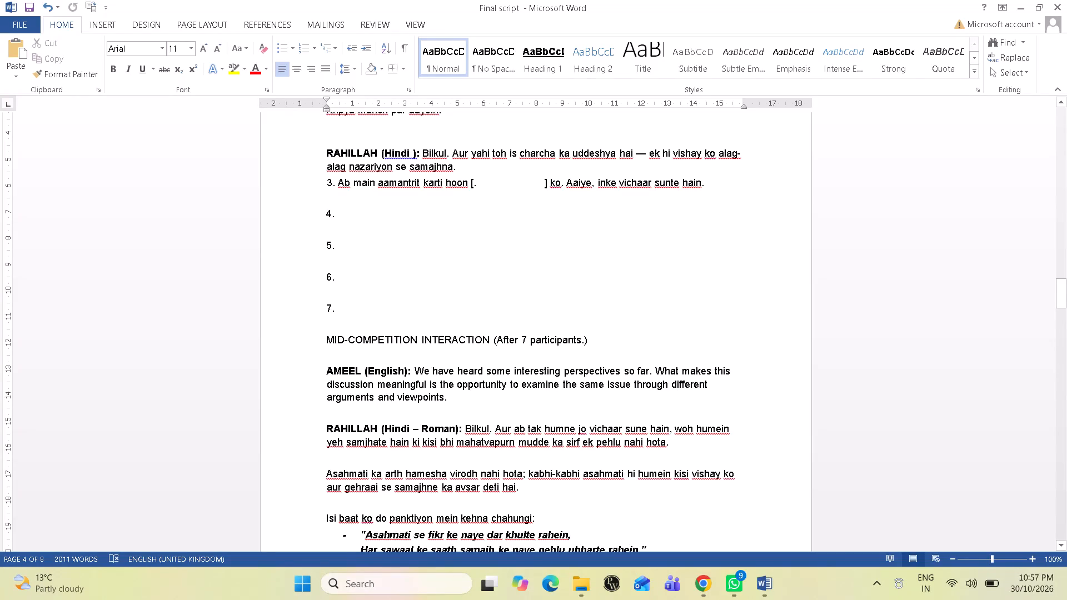
scroll(529, 432, down, 3)
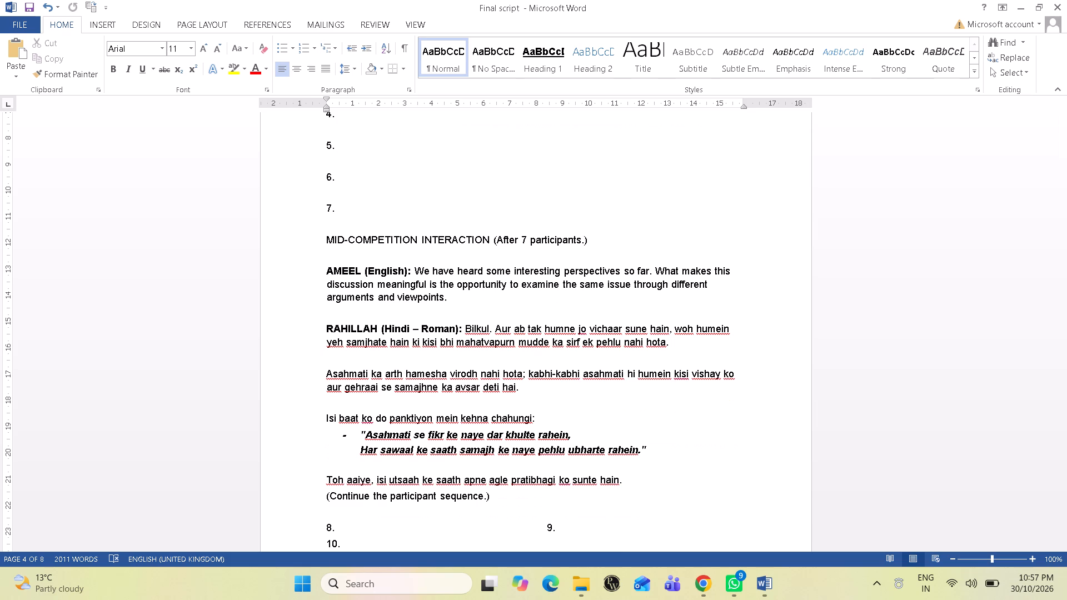
scroll(501, 422, down, 3)
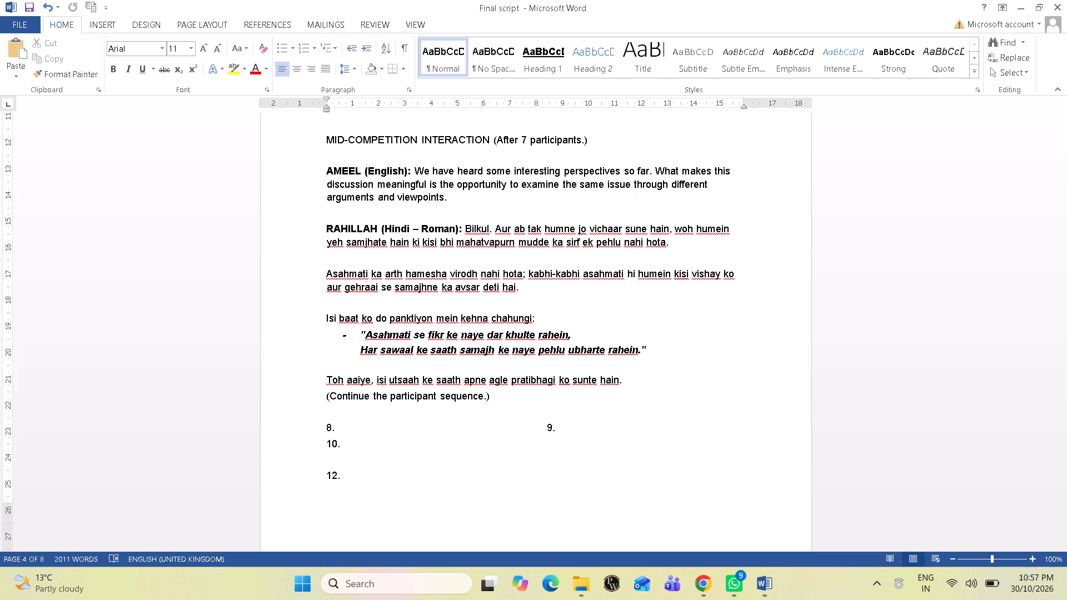
click(496, 394)
click(496, 394)
key(Return)
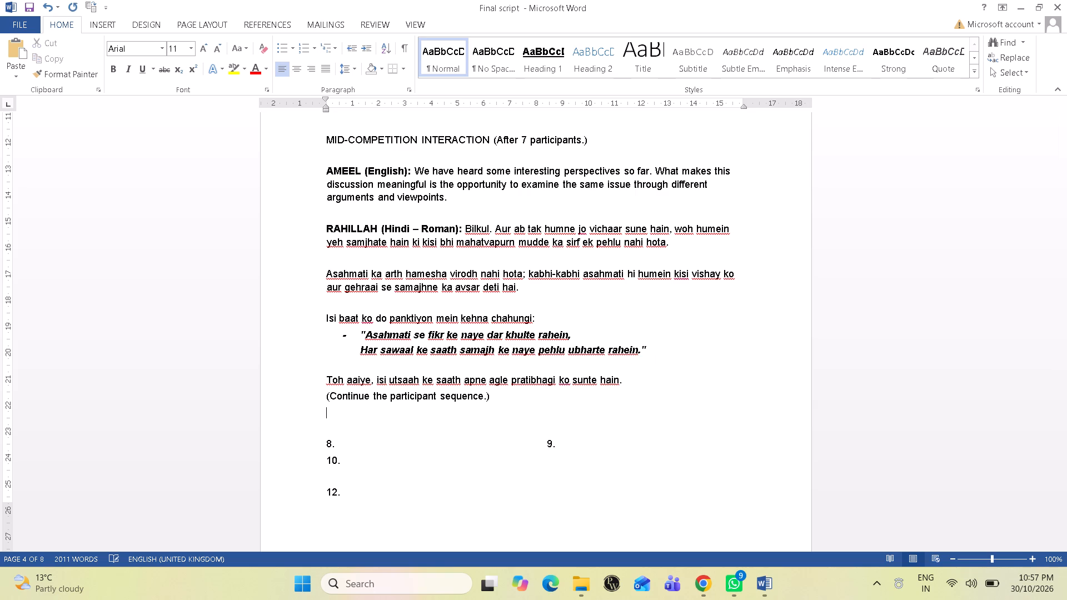
text(amee)
key(BackSpace)
key(BackSpace)
key(BackSpace)
key(BackSpace)
text(AMEEL)
key(semicolon)
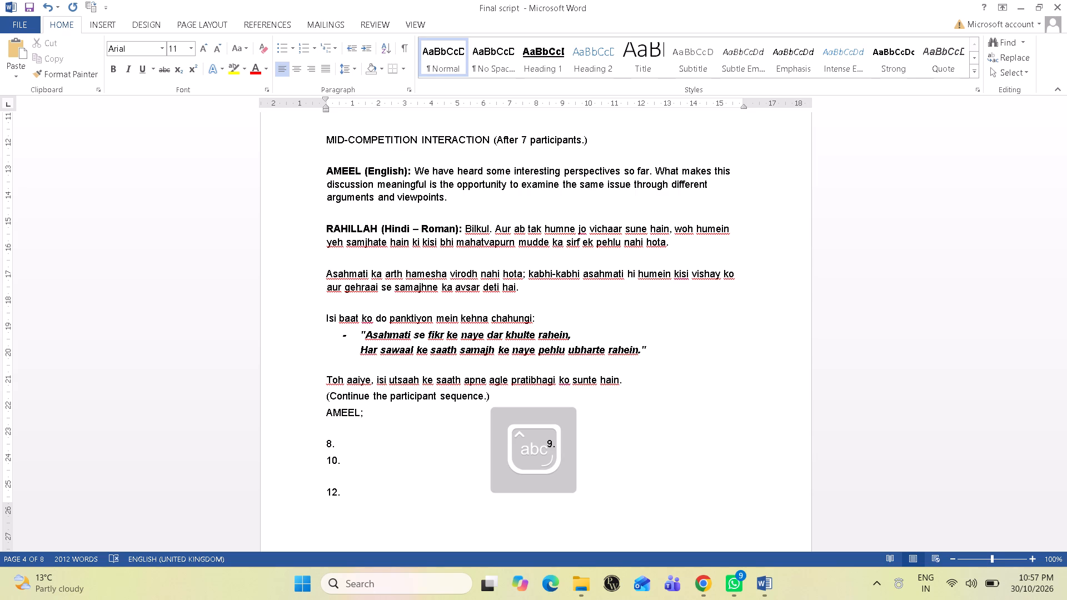
key(space)
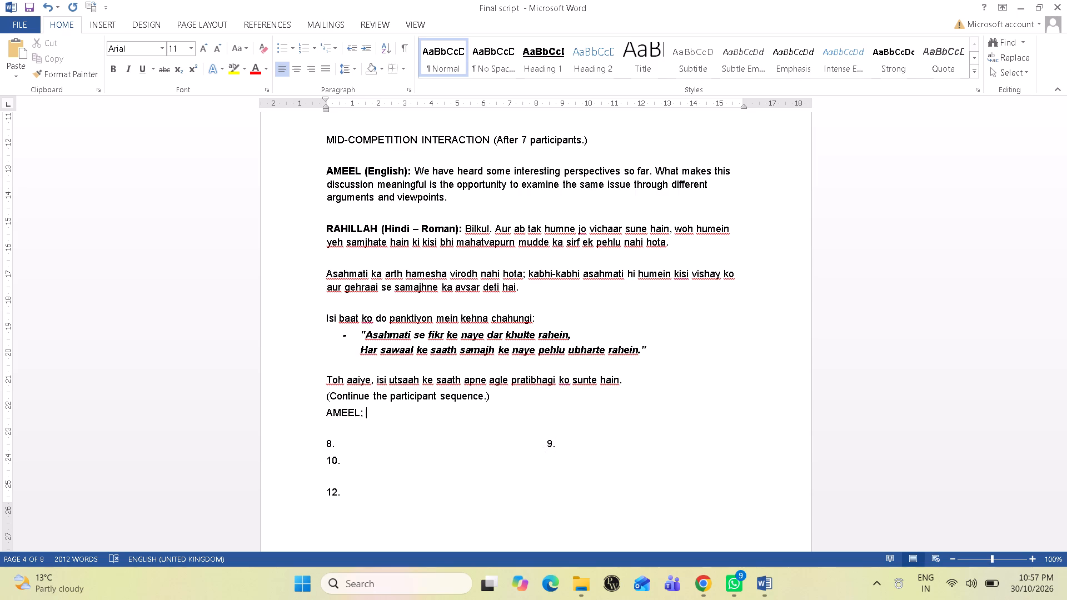
text(moving on to our next speaker)
Read through the remaining participant numbers, the alternating invitations, Time Reminders and section 5, After the Final Participant.
scroll(476, 352, down, 12)
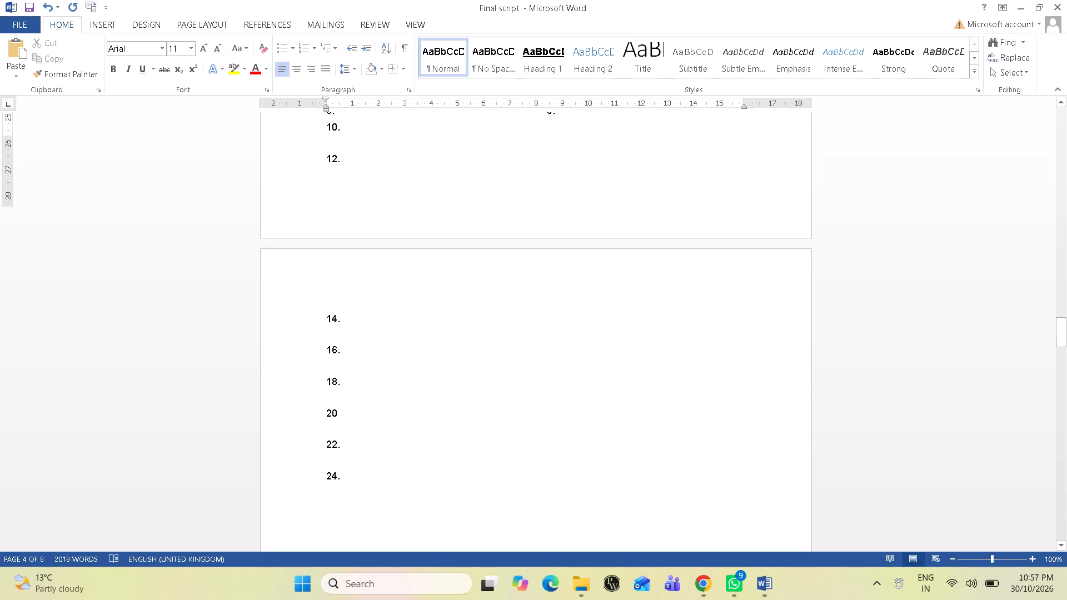
scroll(467, 357, down, 4)
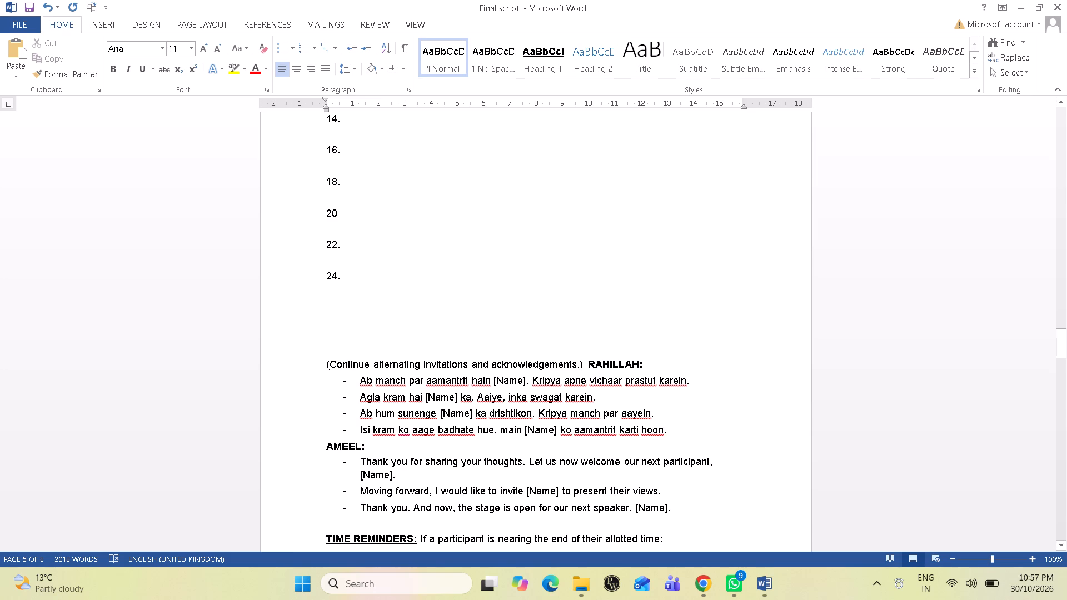
scroll(503, 439, down, 2)
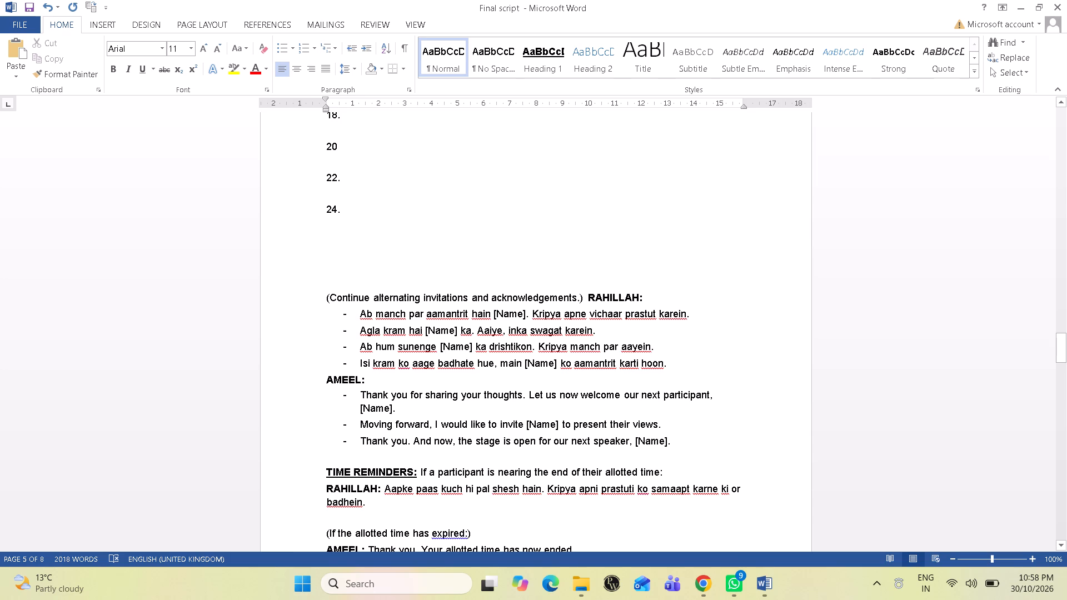
scroll(540, 439, down, 2)
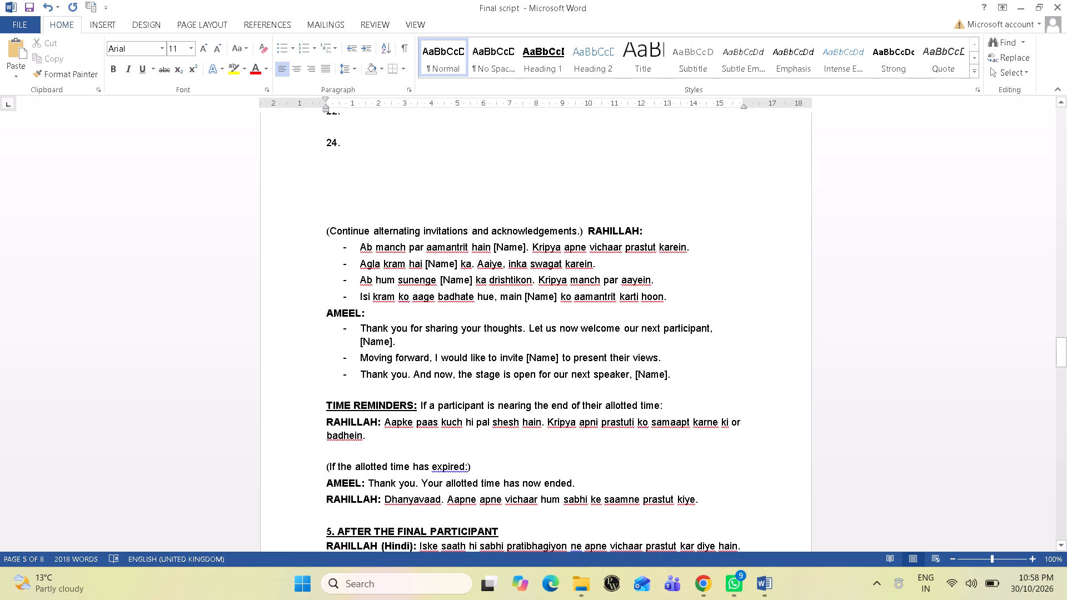
scroll(474, 446, down, 2)
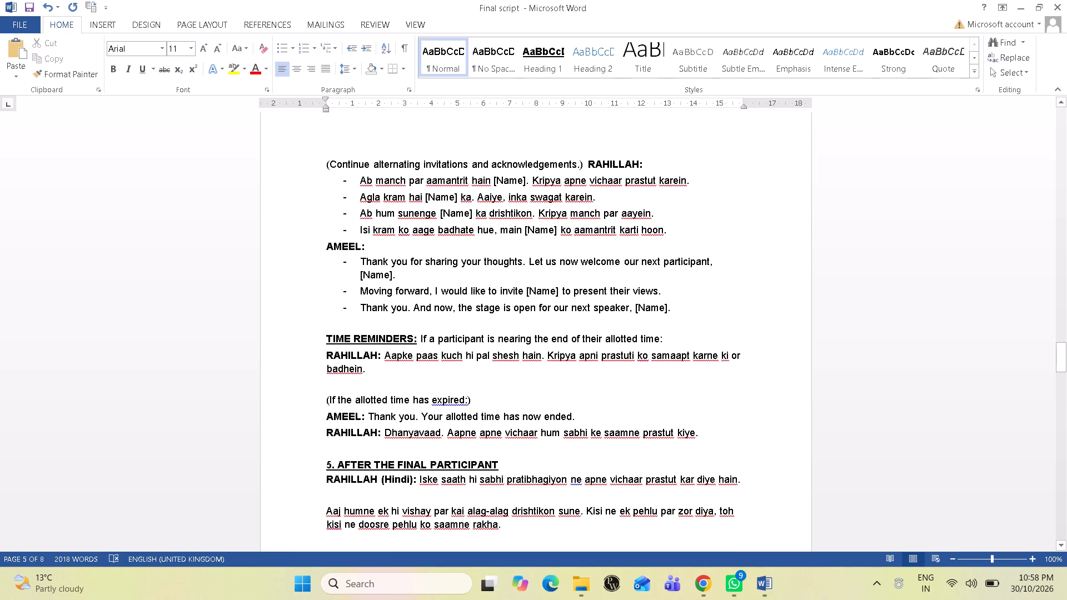
scroll(485, 457, down, 2)
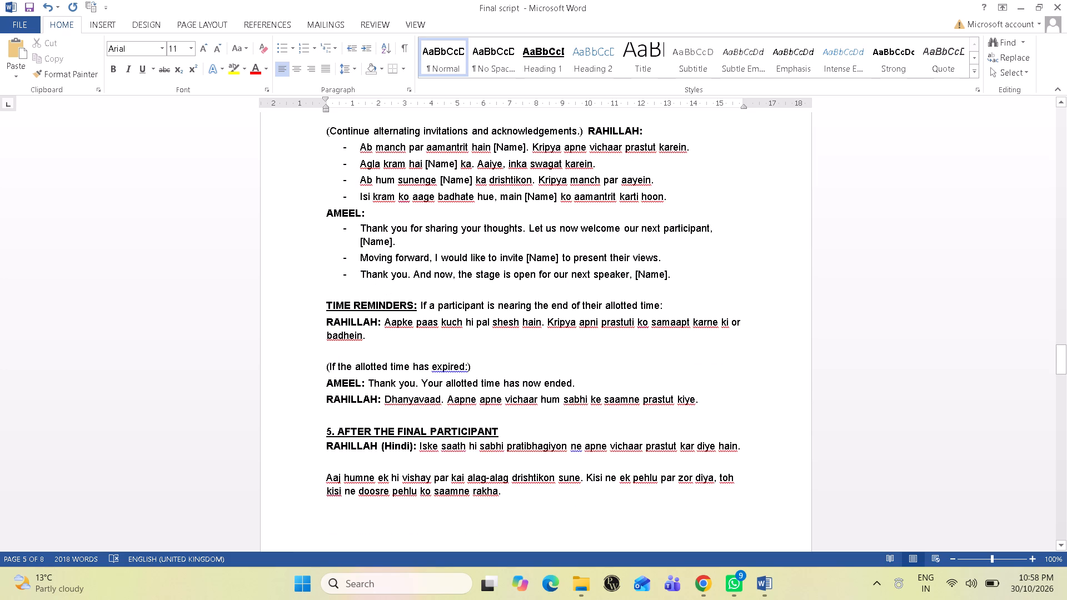
scroll(444, 456, down, 8)
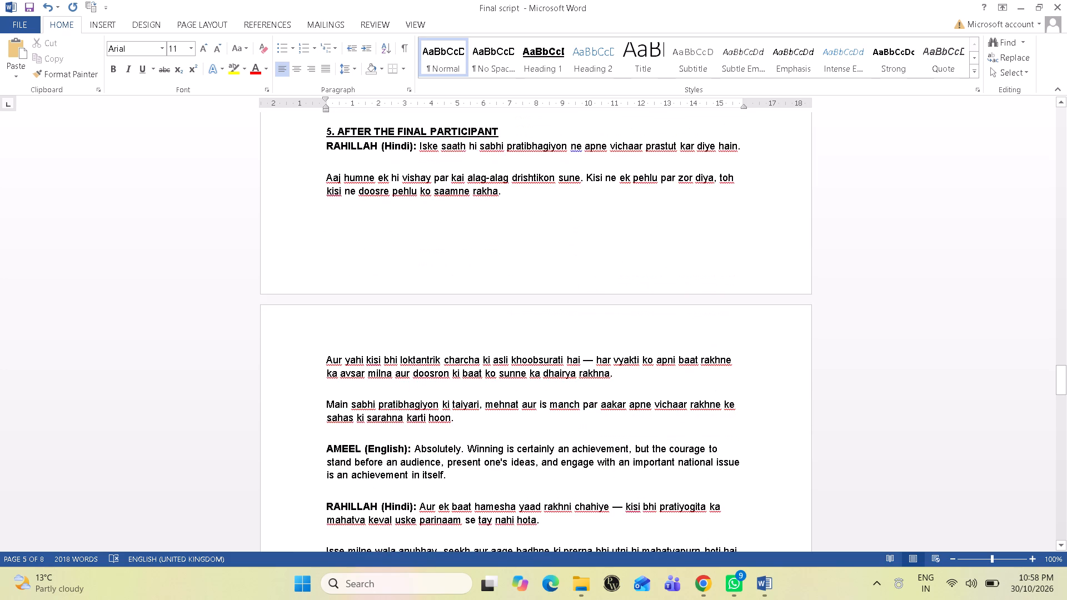
scroll(444, 456, down, 1)
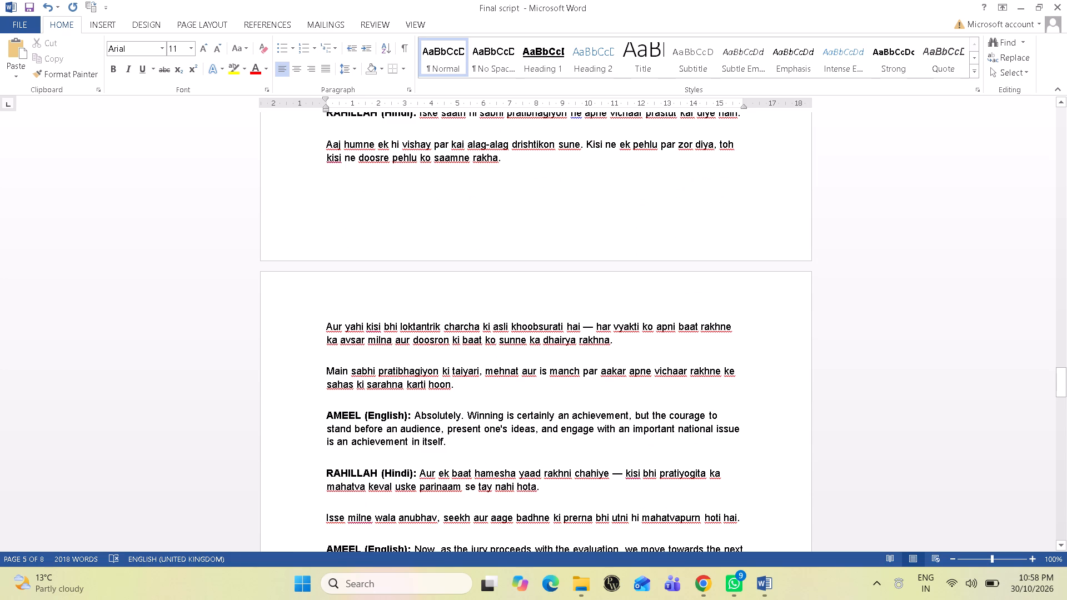
scroll(501, 448, down, 1)
Delete Ameel's English line about the jury proceeding with the evaluation, just above the section 6 heading.
scroll(501, 448, down, 1)
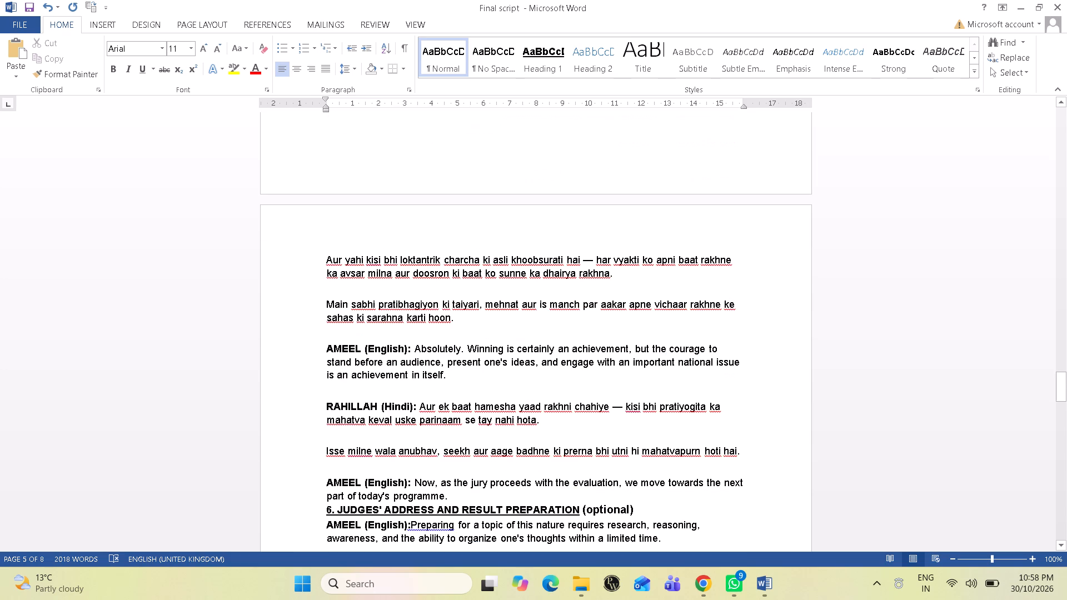
scroll(501, 448, down, 3)
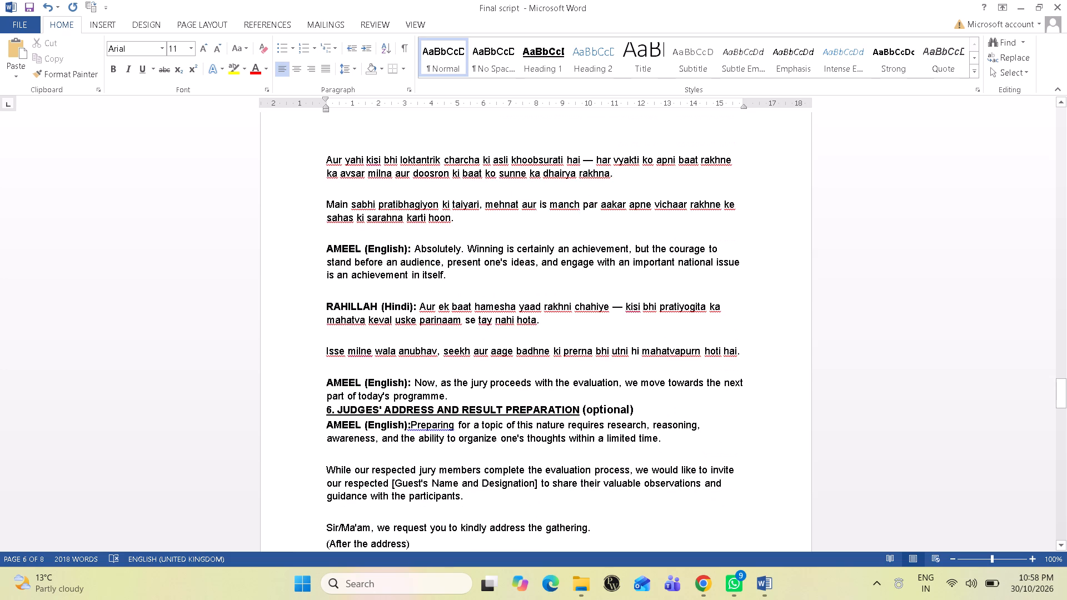
scroll(501, 448, down, 1)
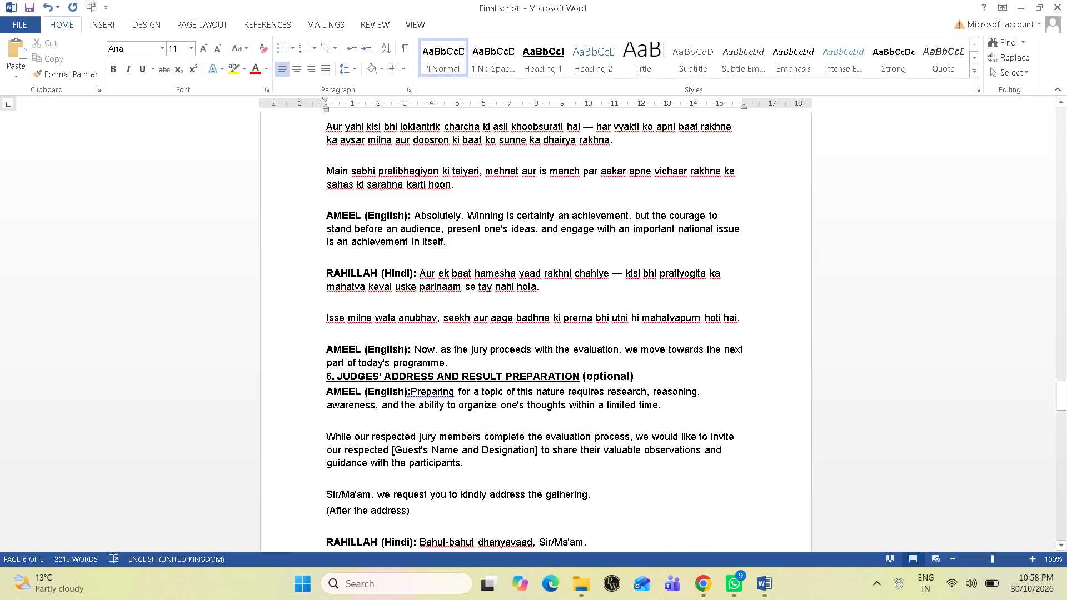
scroll(501, 448, down, 1)
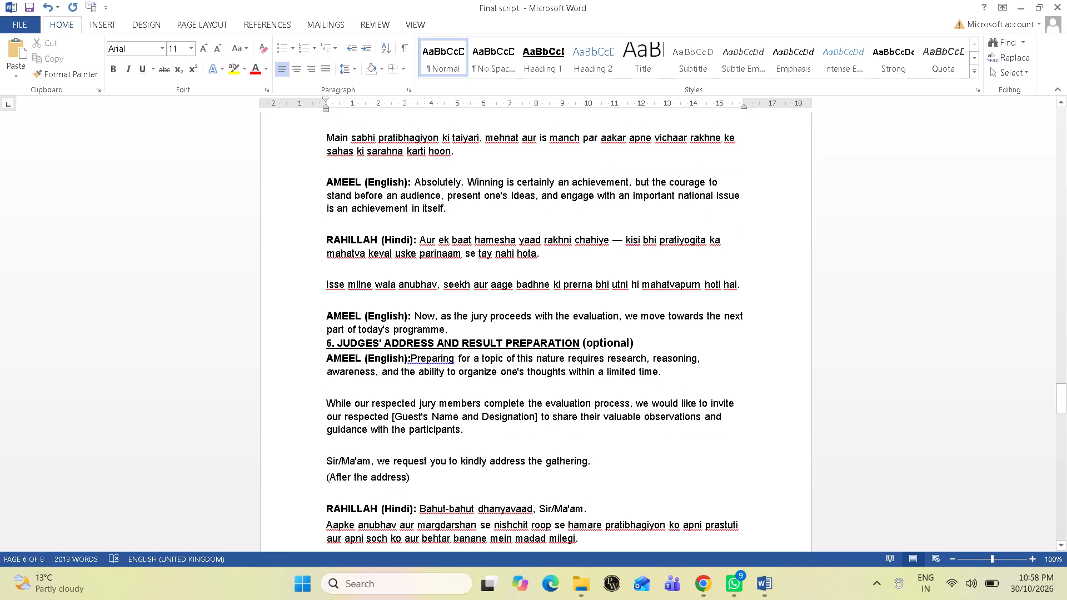
drag(326, 311, 606, 328)
key(BackSpace)
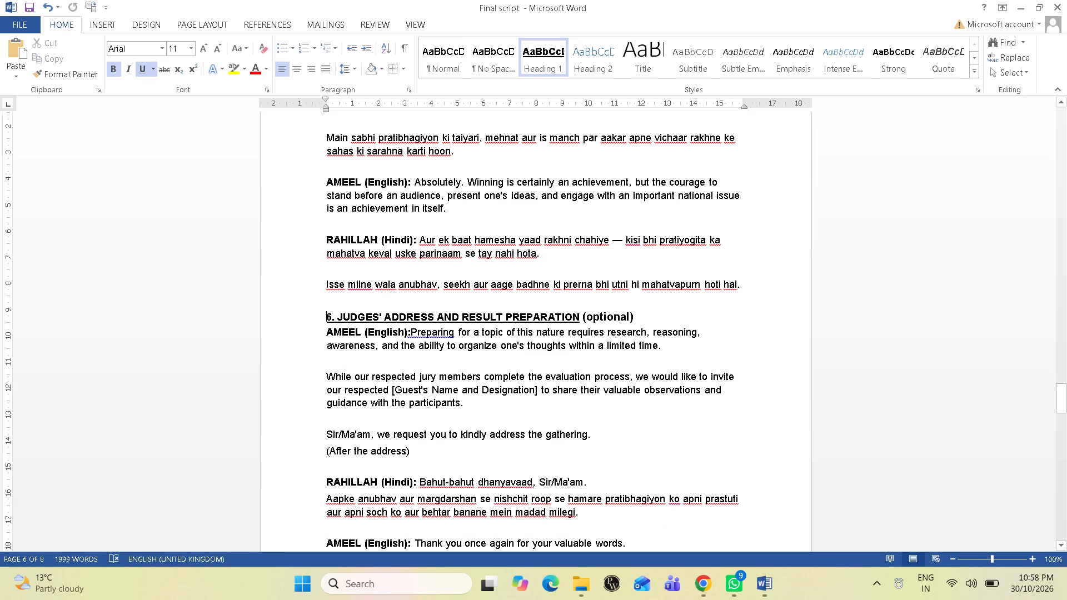
Delete Rahillah's Hindi thank-you passage below "(After the address)" in section 6, from her speaker label through "madad milegi".
scroll(500, 387, down, 2)
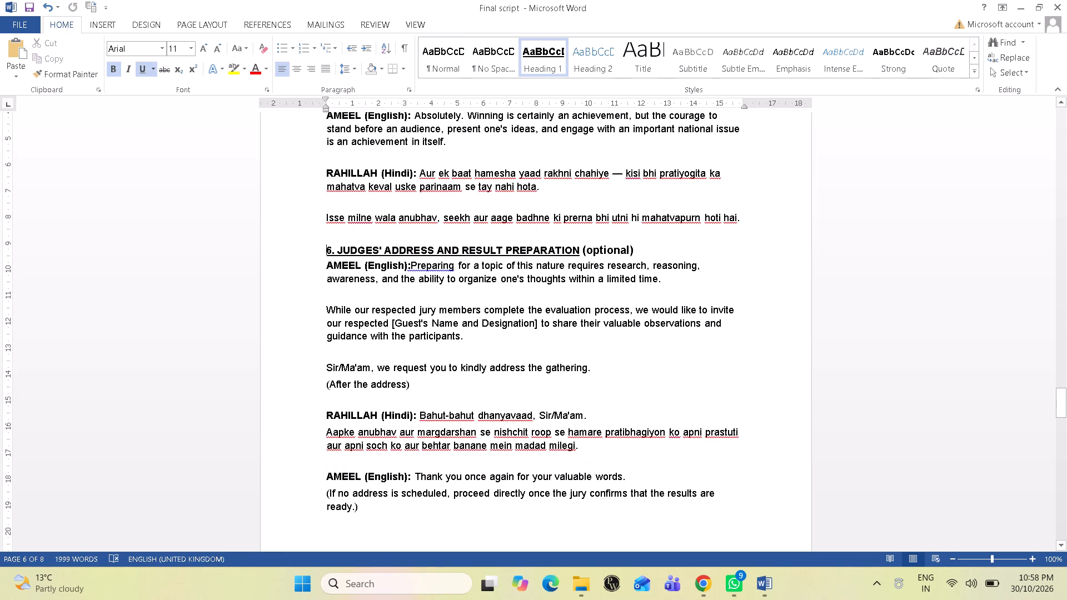
scroll(500, 398, down, 1)
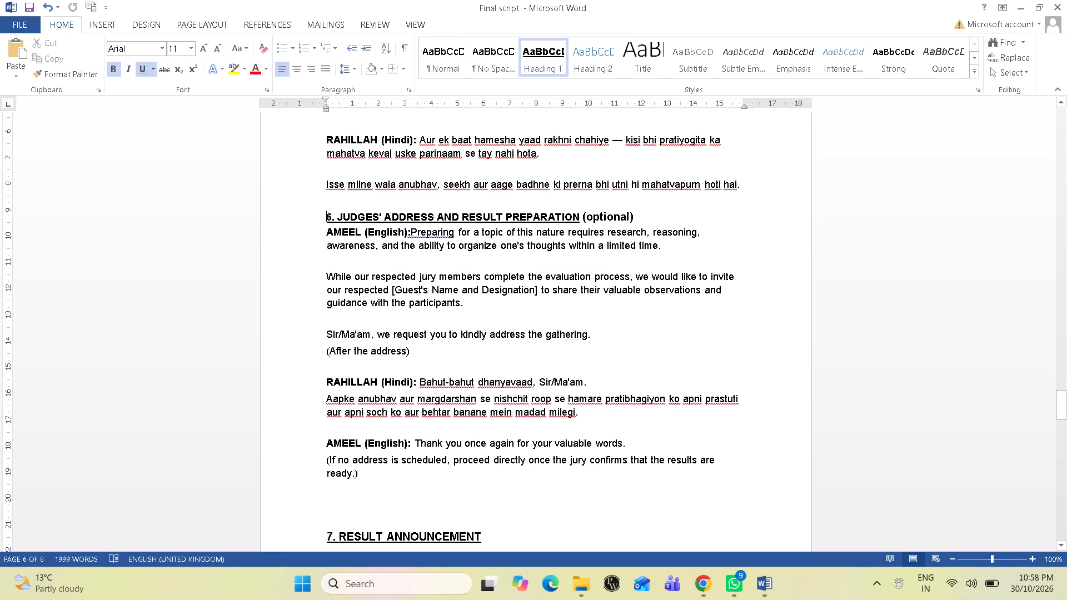
scroll(591, 472, down, 2)
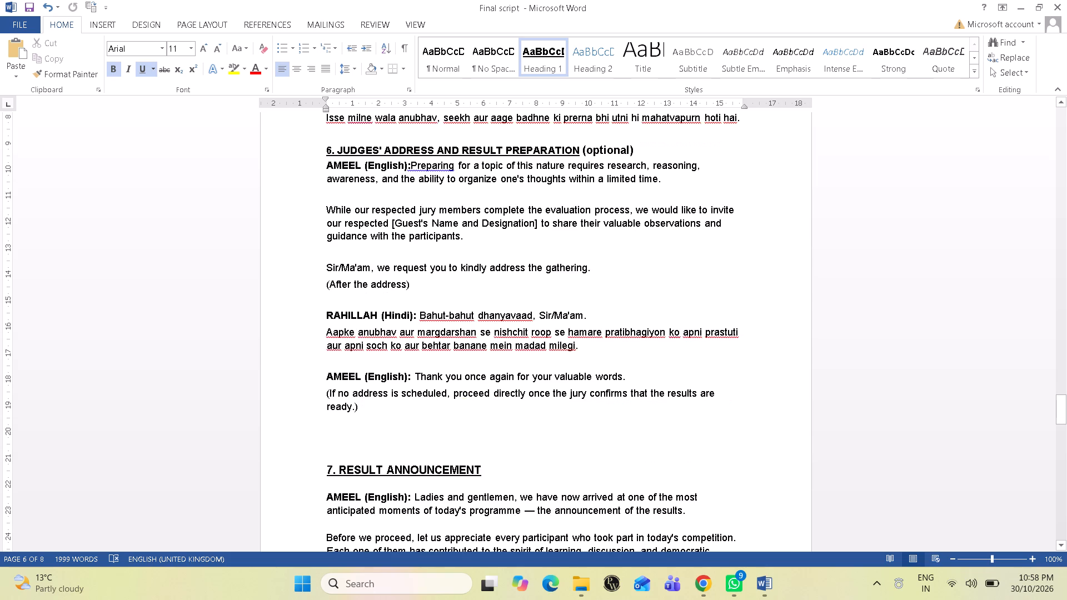
scroll(562, 472, down, 1)
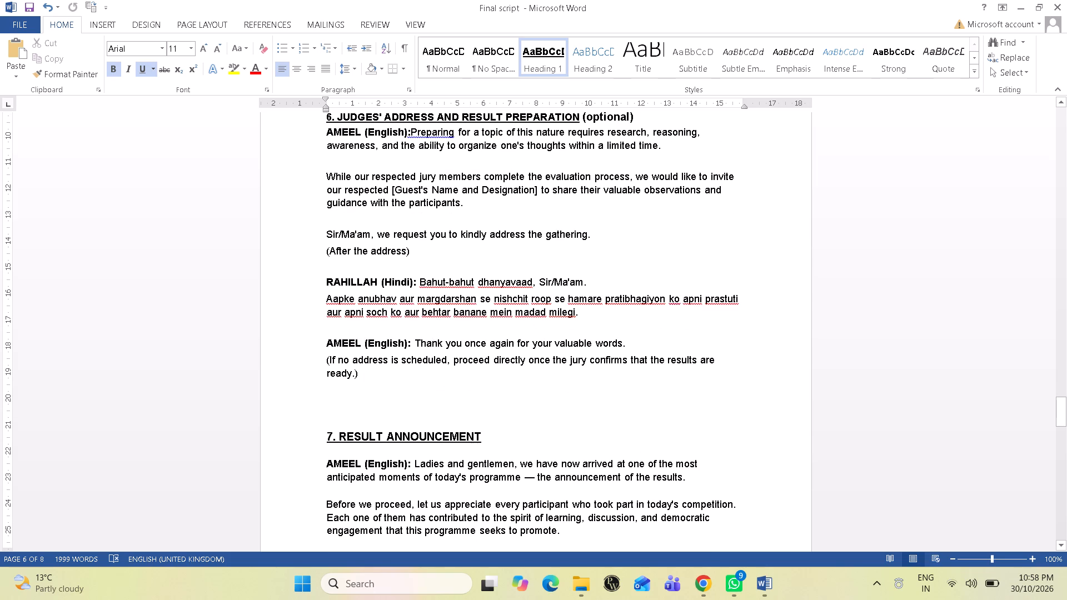
drag(323, 277, 566, 319)
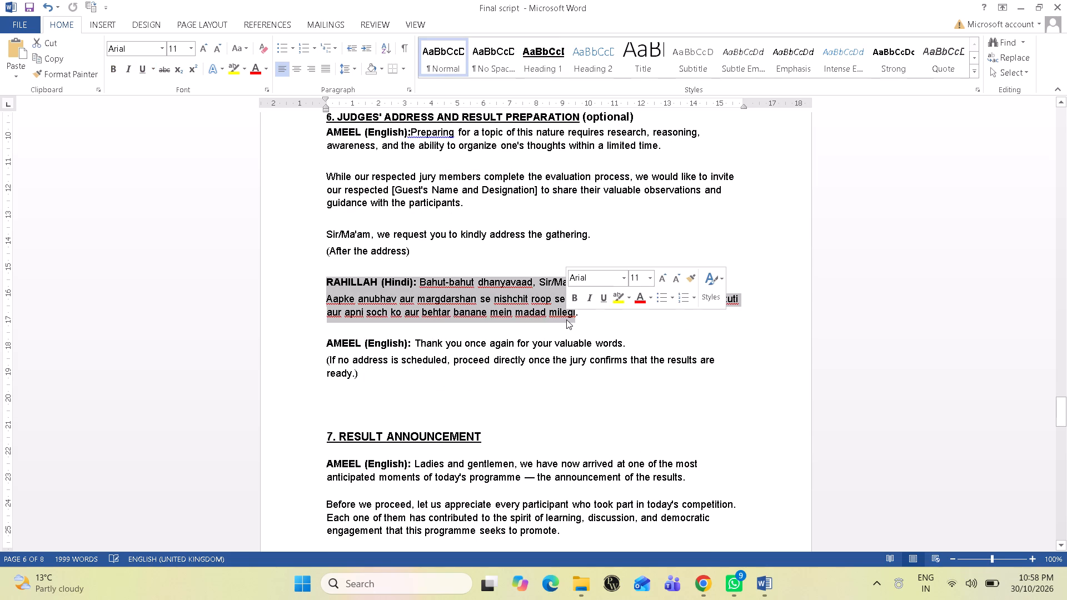
key(BackSpace)
Read through the end of section 6 and section 7, Result Announcement, including the part after the judges announce the results.
scroll(557, 346, down, 2)
scroll(513, 358, down, 1)
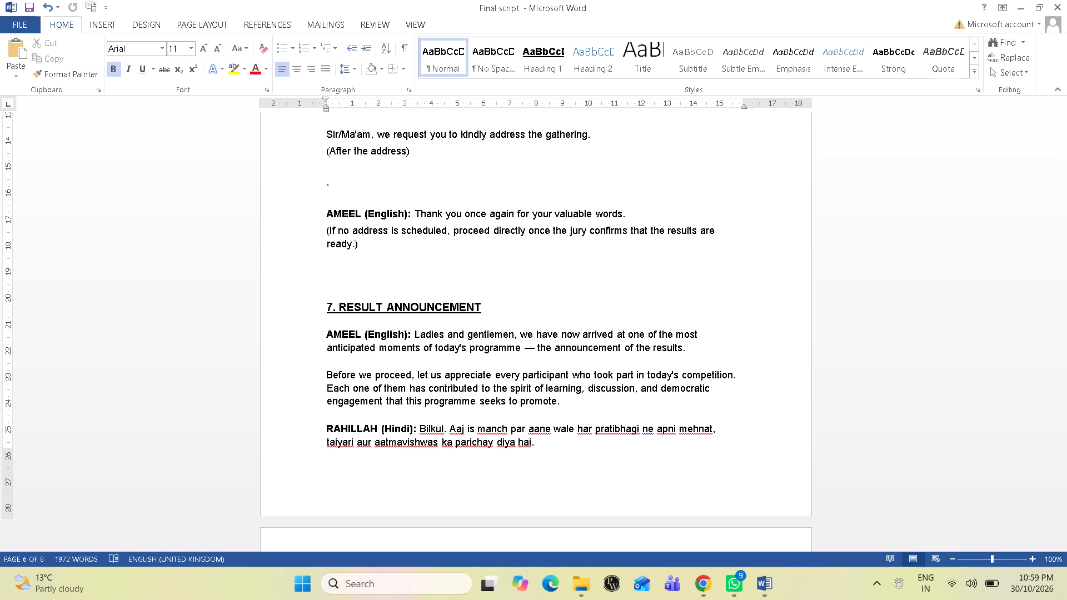
scroll(577, 426, down, 6)
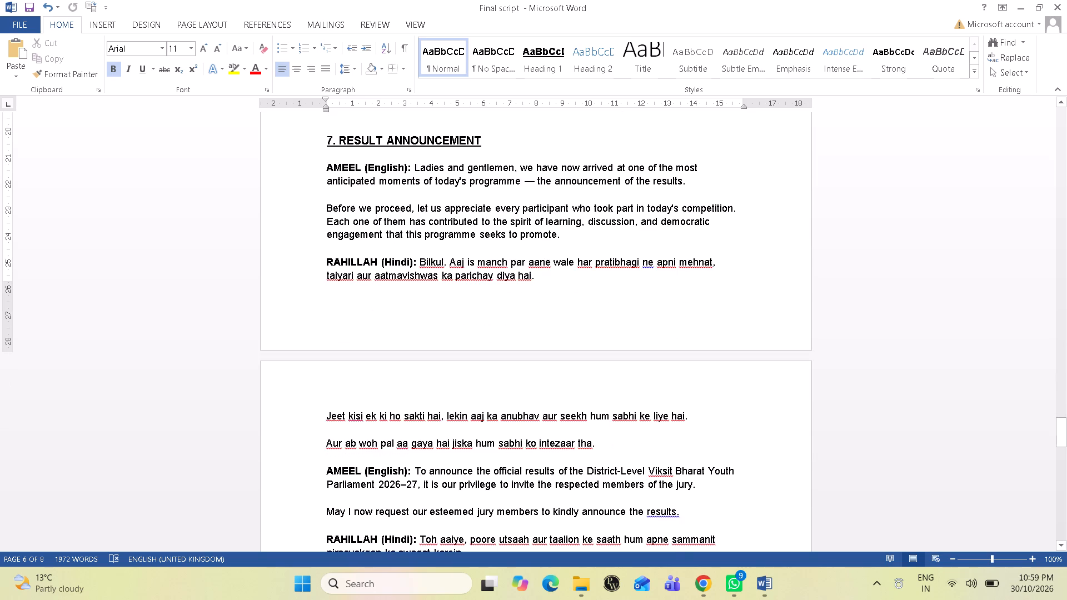
scroll(581, 451, down, 1)
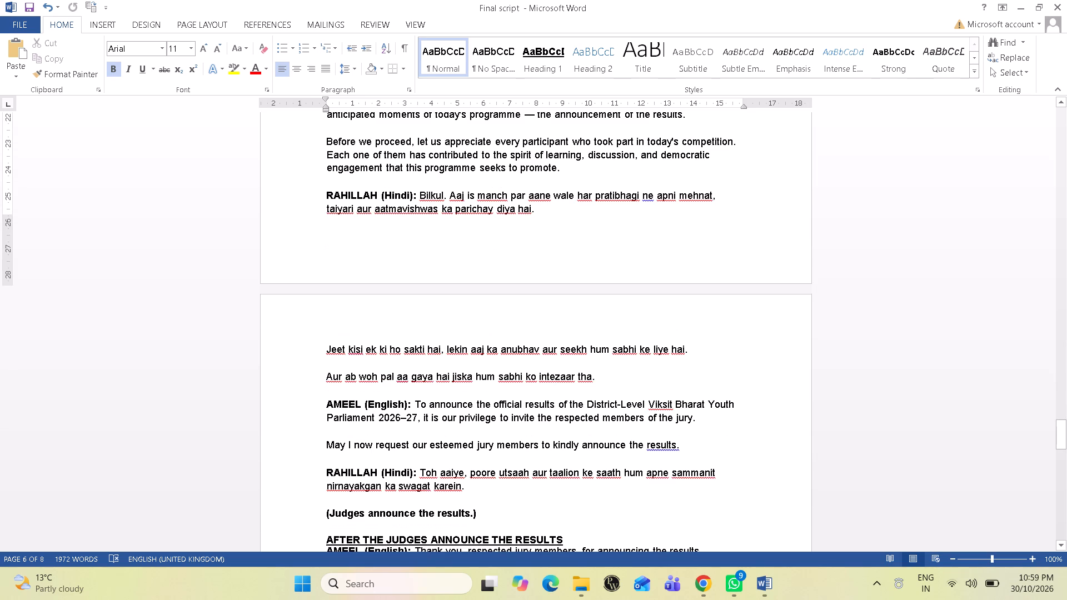
scroll(581, 451, down, 2)
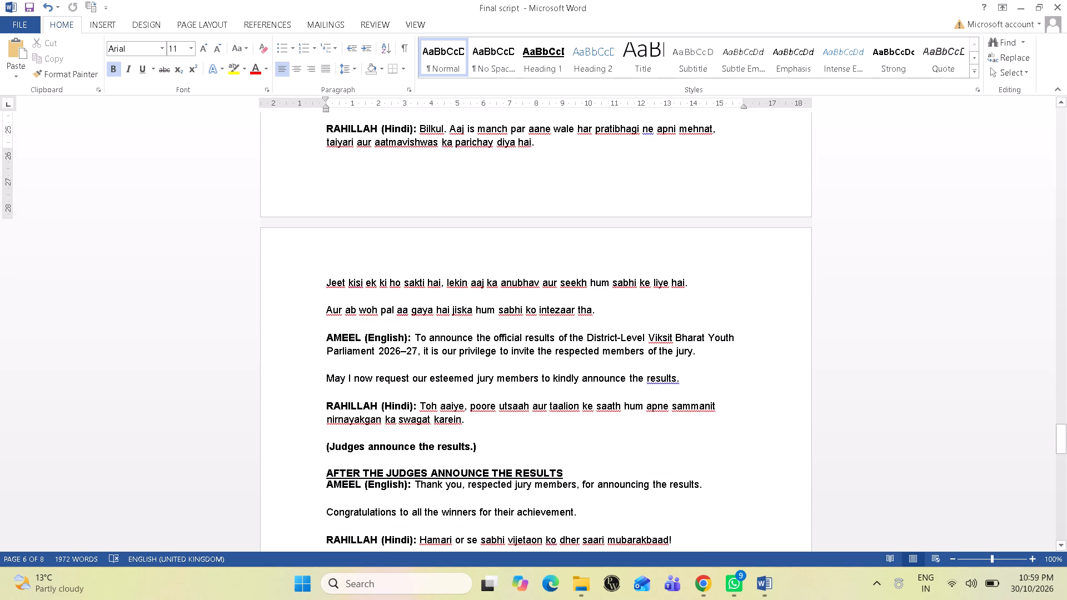
scroll(581, 451, down, 1)
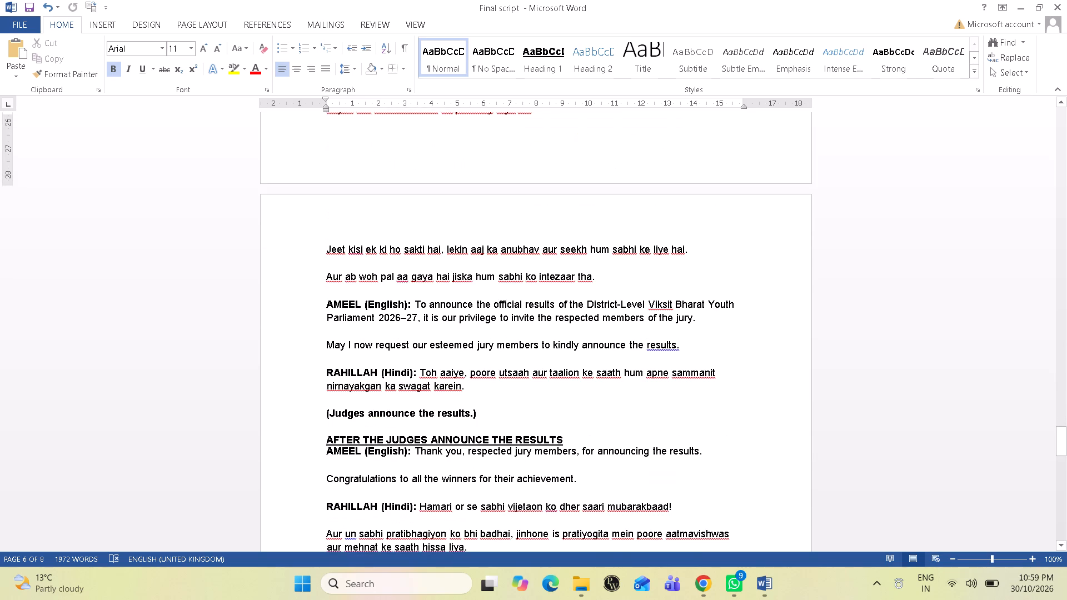
scroll(581, 451, down, 1)
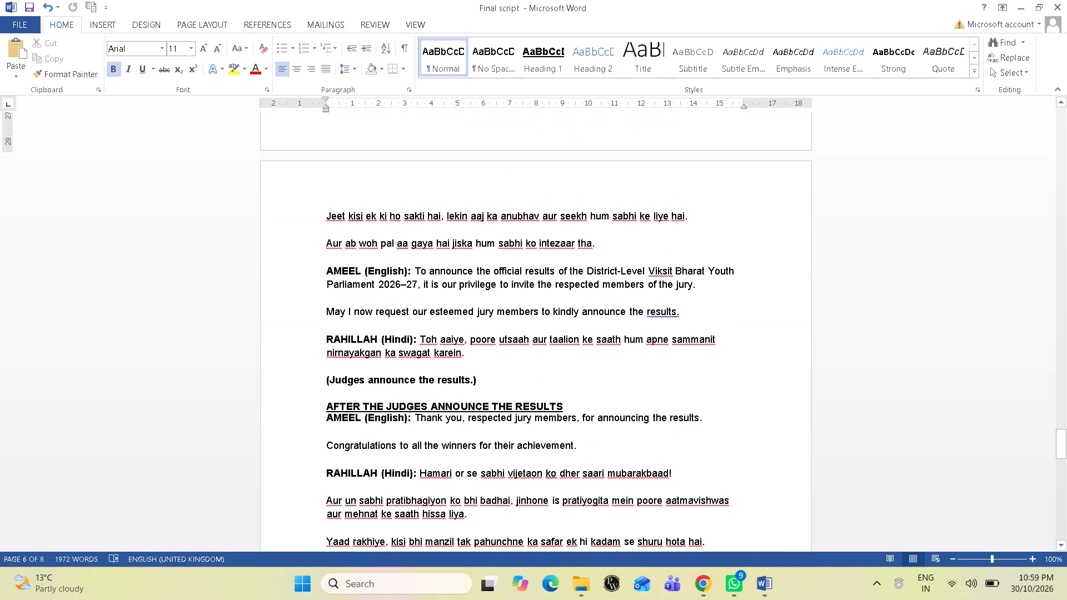
scroll(581, 451, down, 1)
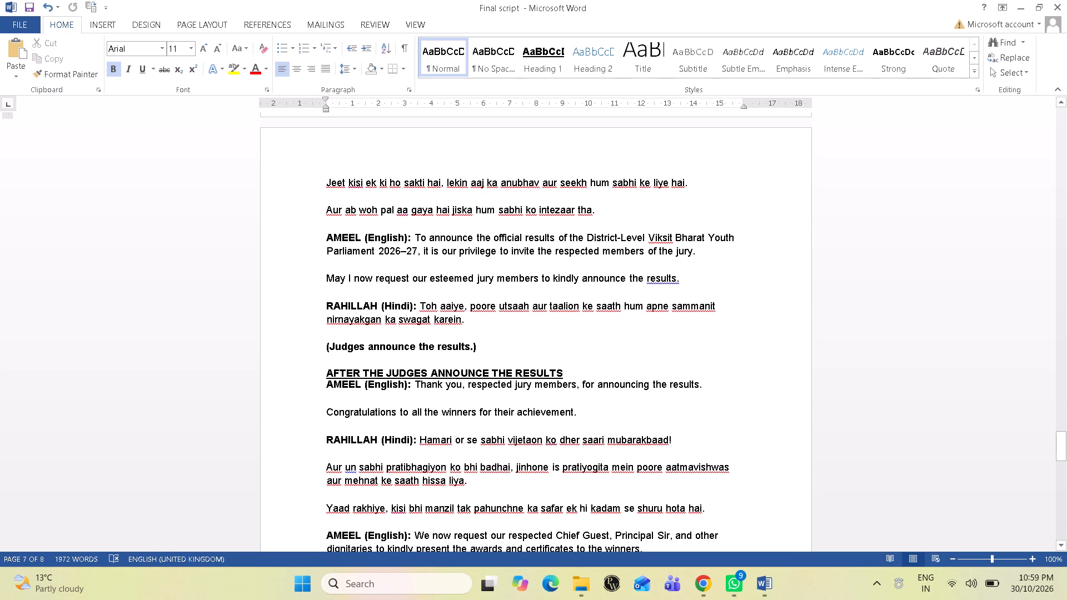
scroll(541, 426, down, 2)
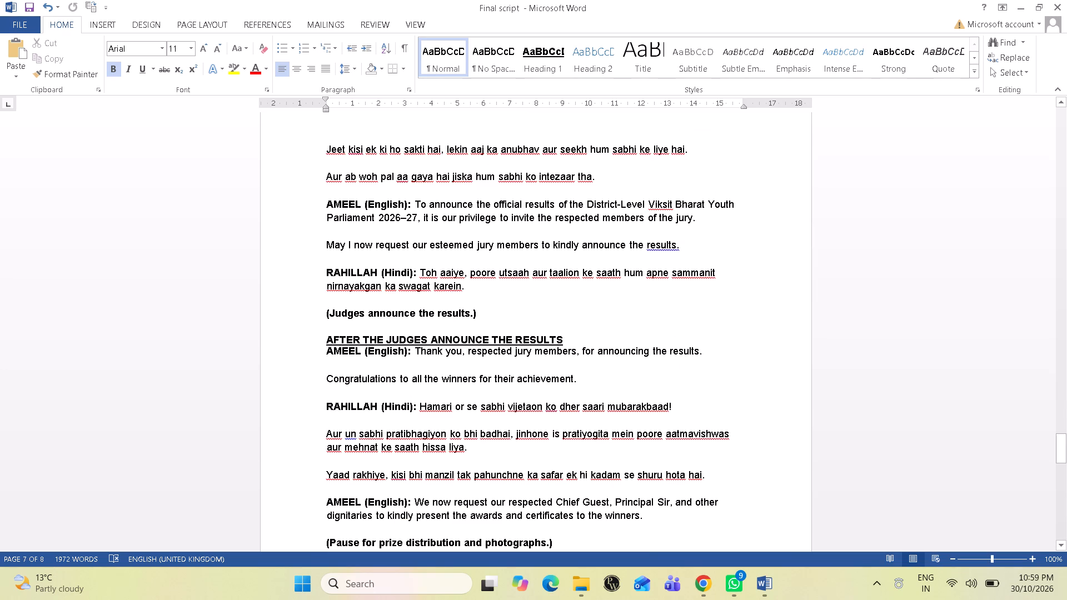
scroll(533, 437, down, 1)
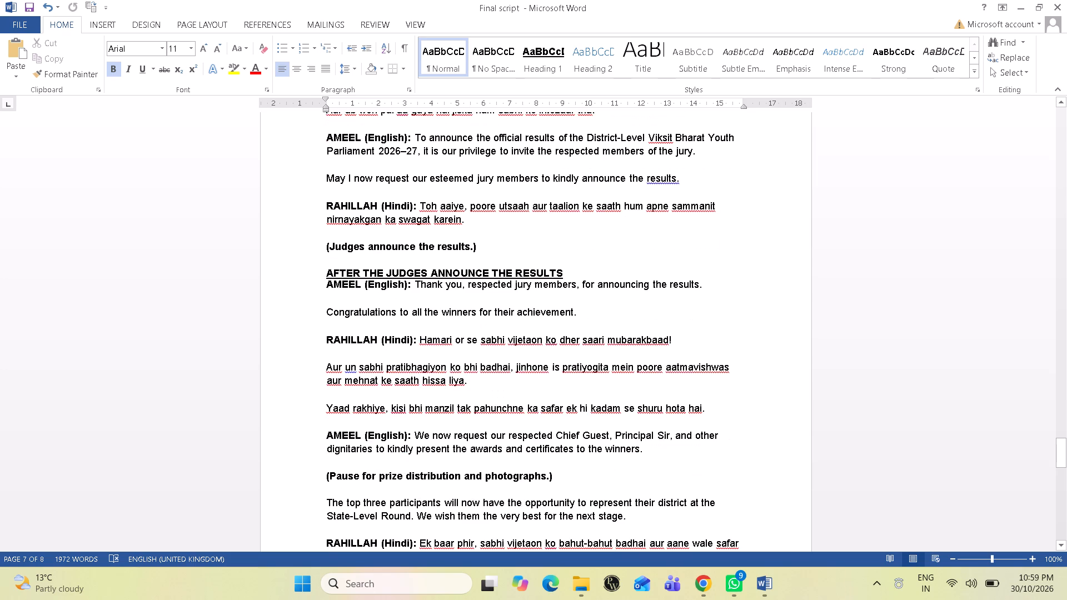
scroll(533, 437, down, 1)
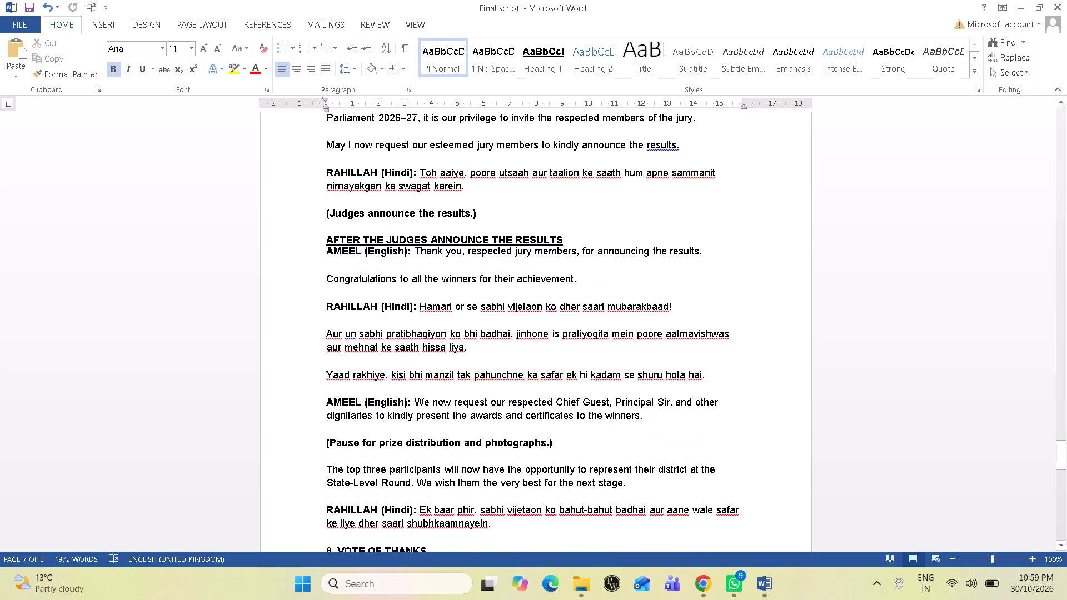
scroll(533, 437, down, 1)
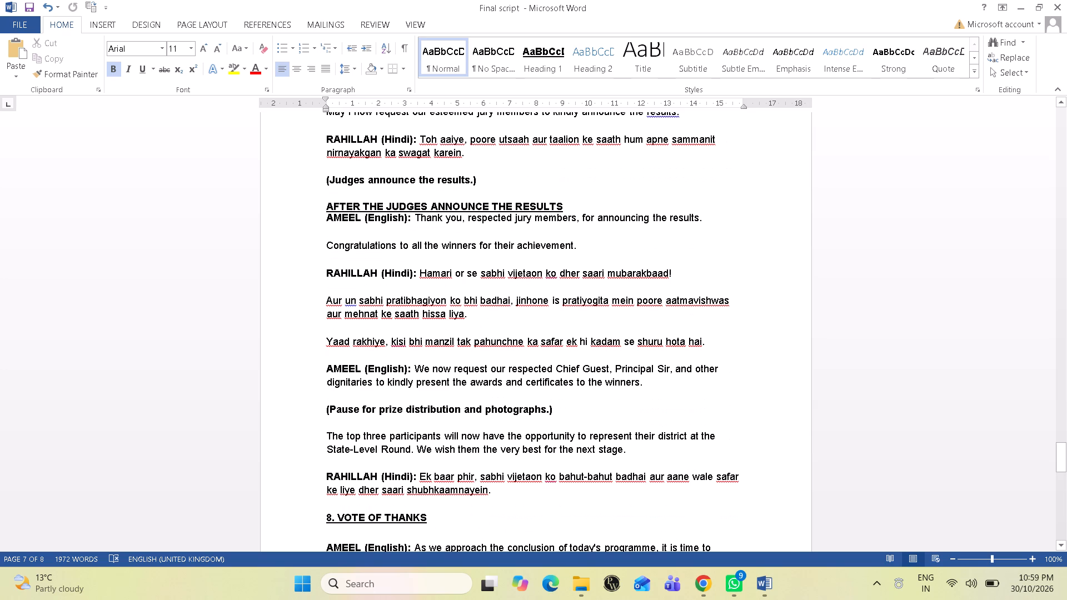
scroll(556, 422, down, 1)
Read through section 8, Vote of Thanks, and section 9, Final Closing, to the end of the script.
scroll(555, 424, down, 3)
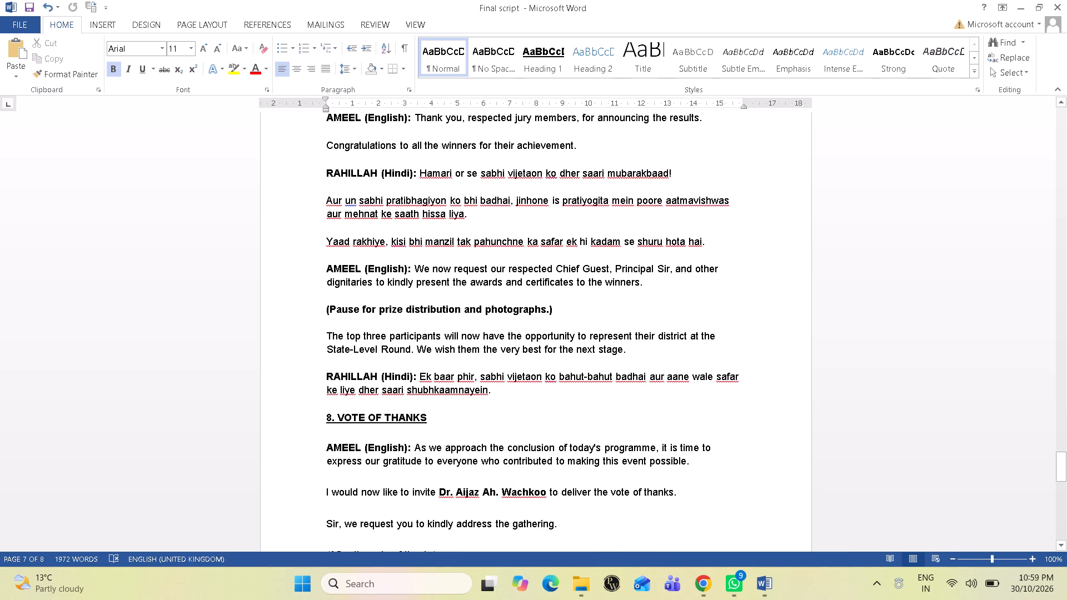
scroll(554, 426, down, 1)
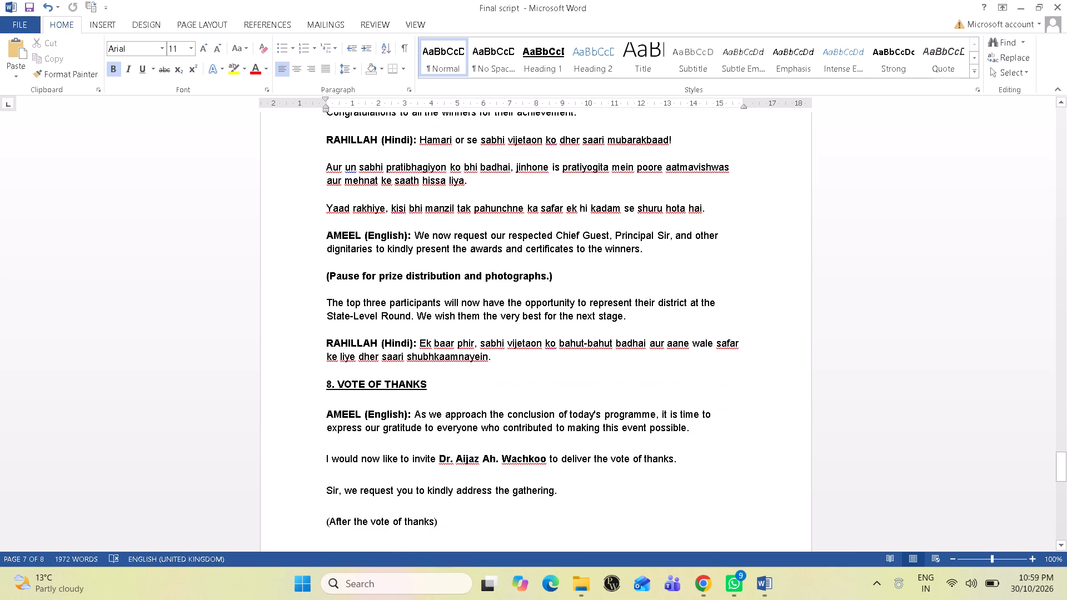
scroll(554, 426, down, 2)
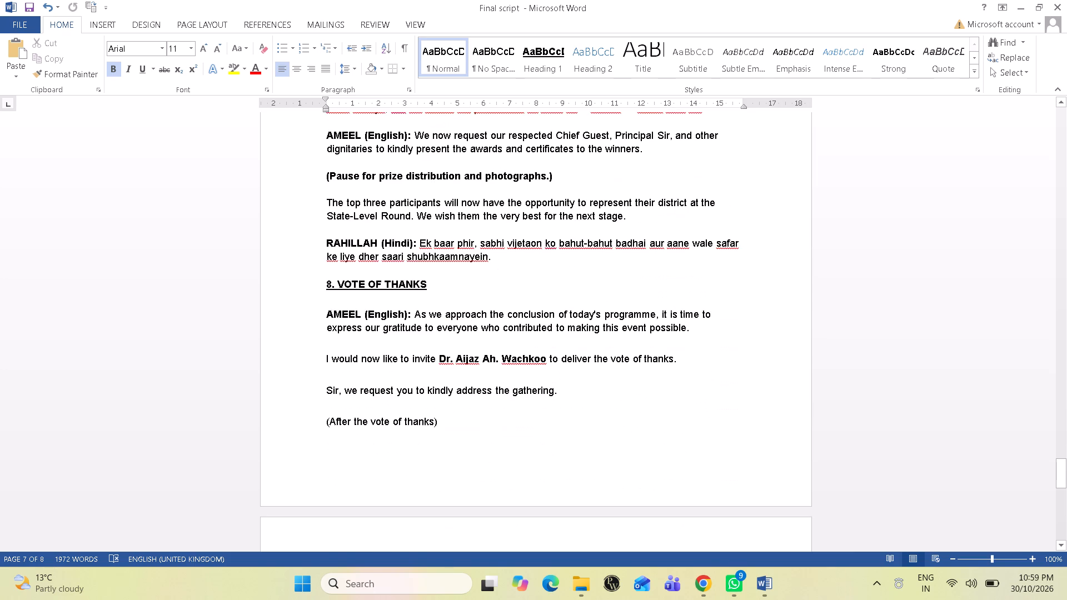
scroll(554, 426, down, 5)
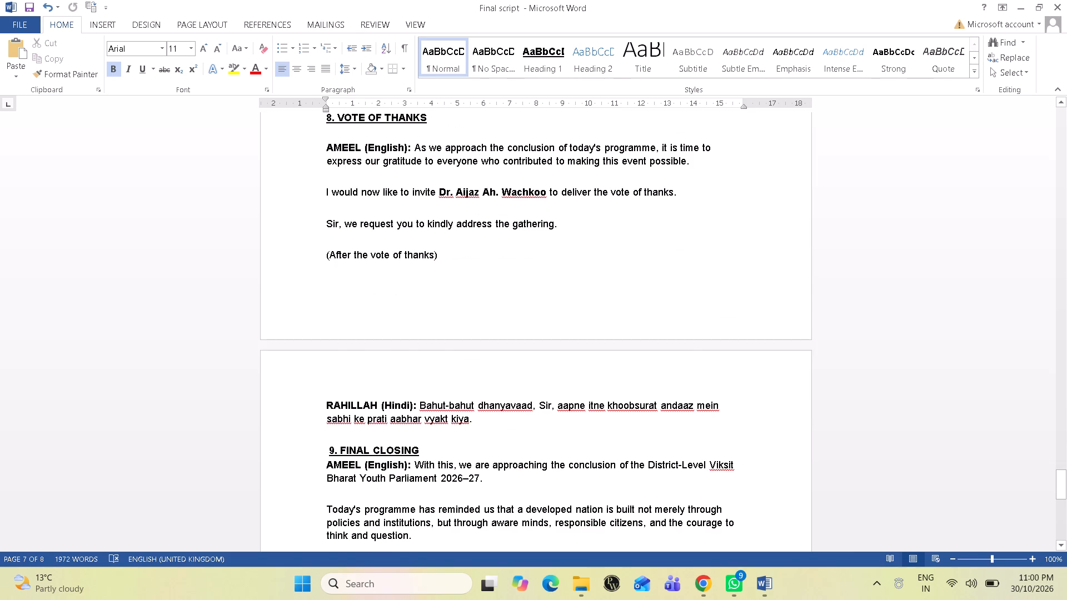
scroll(554, 426, down, 3)
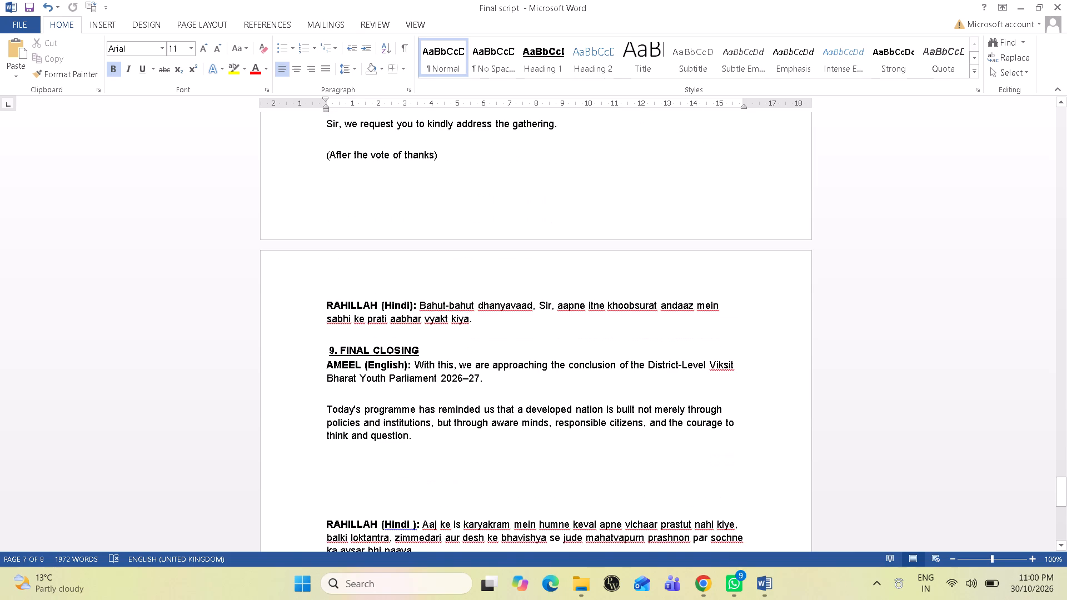
scroll(554, 426, down, 2)
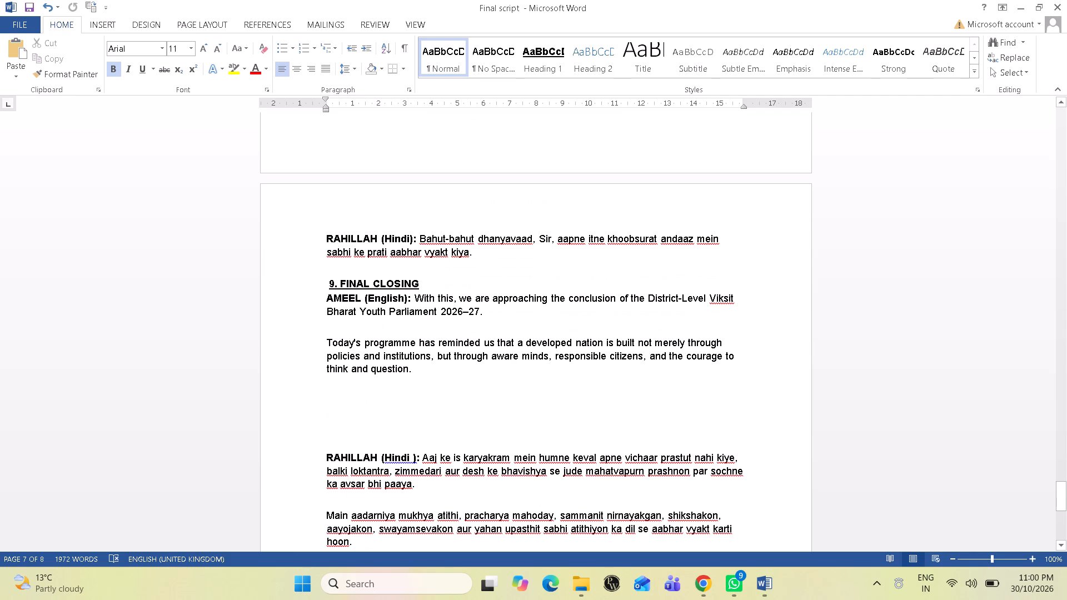
scroll(554, 426, down, 6)
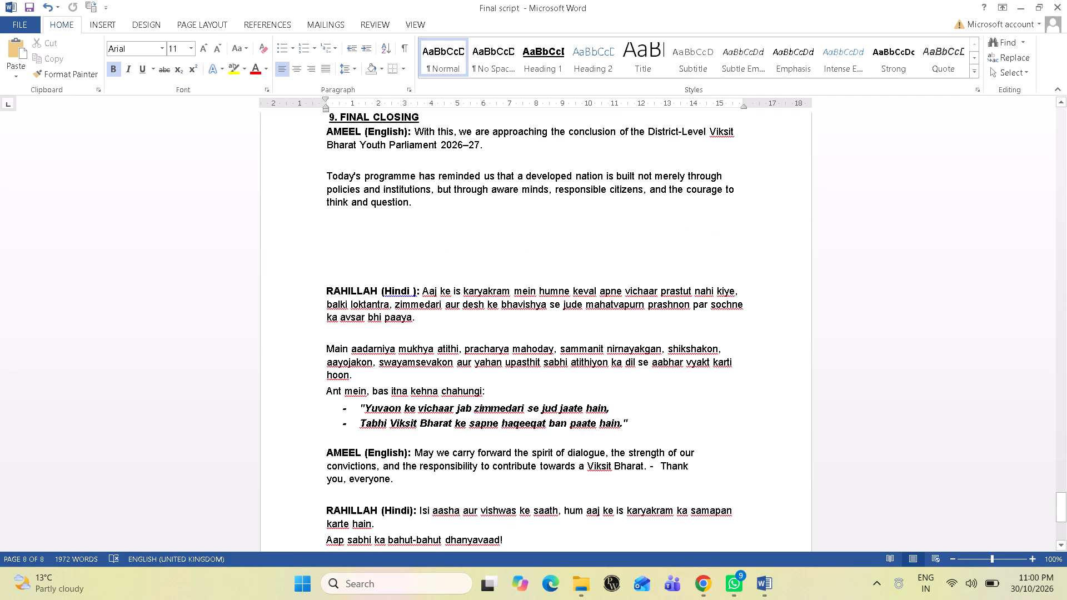
scroll(554, 426, down, 1)
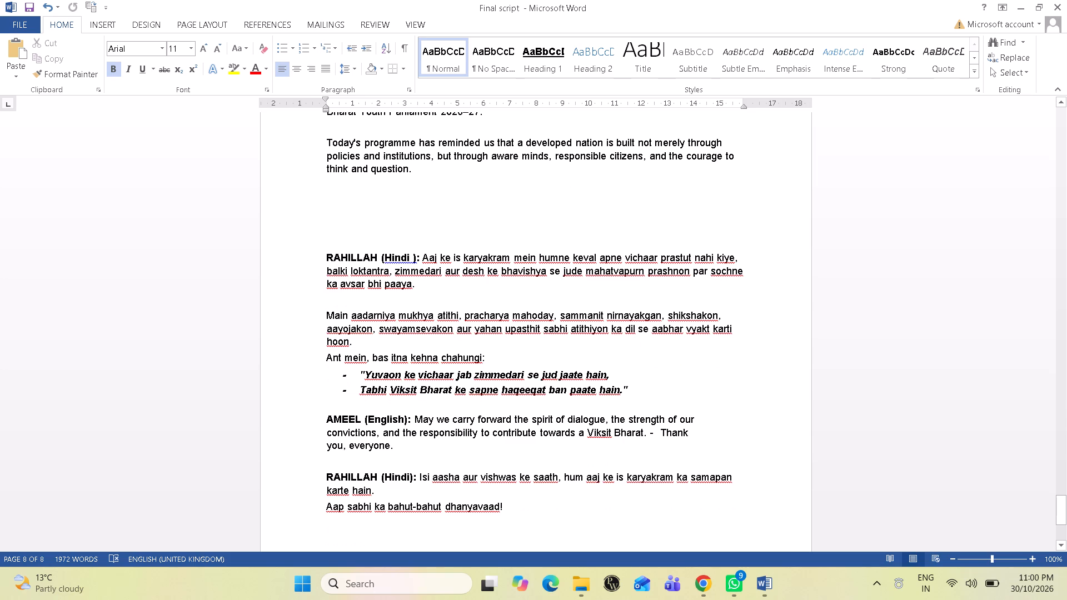
scroll(554, 426, down, 16)
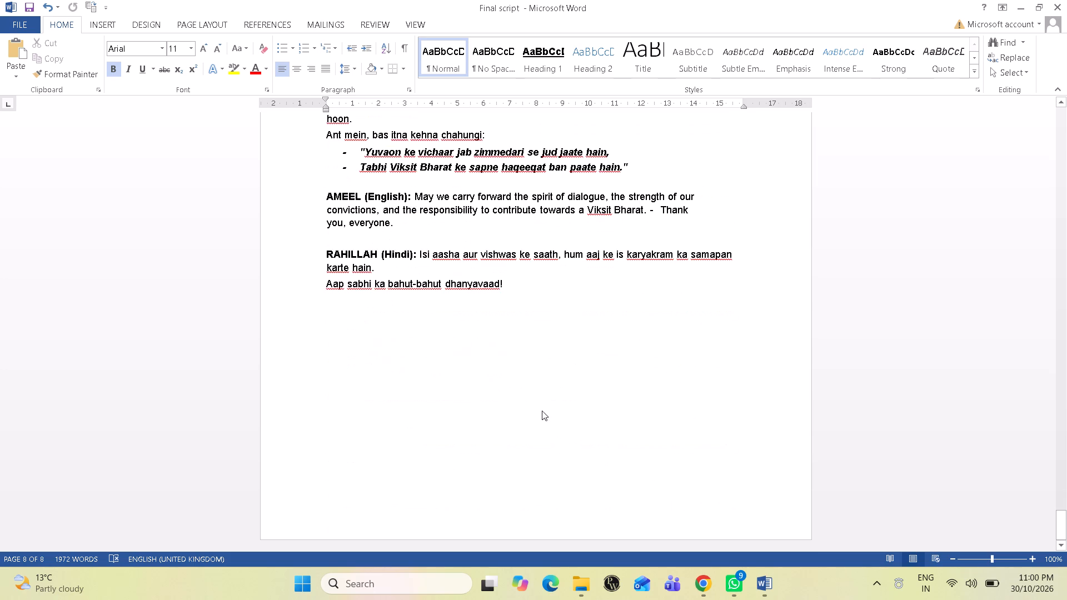
Save the edited script as a PDF in the Downloads folder, adding "edit 1" to the file name "Final script".
click(997, 3)
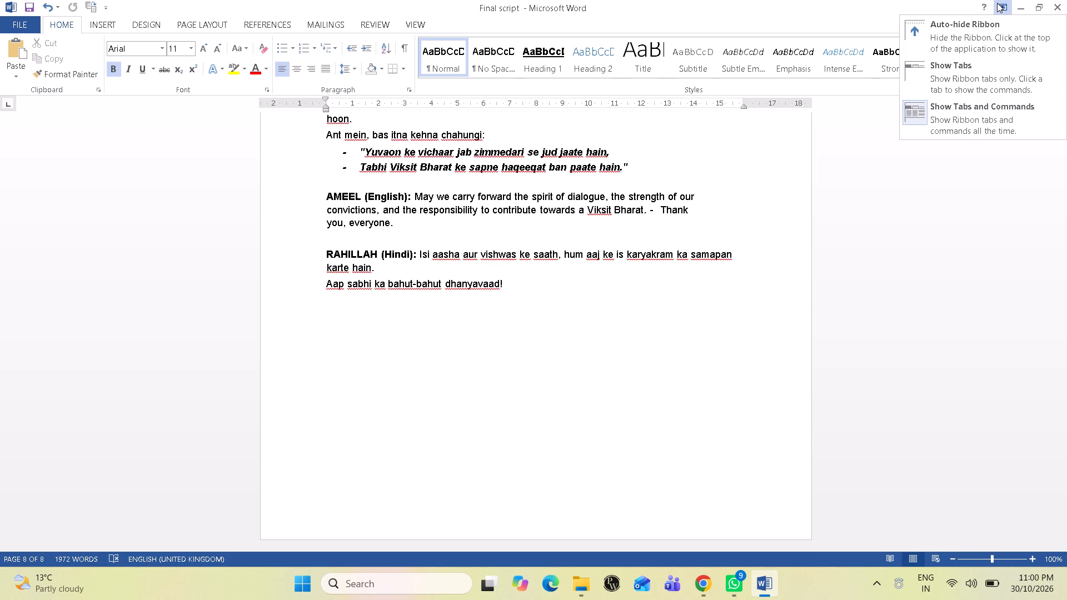
click(997, 3)
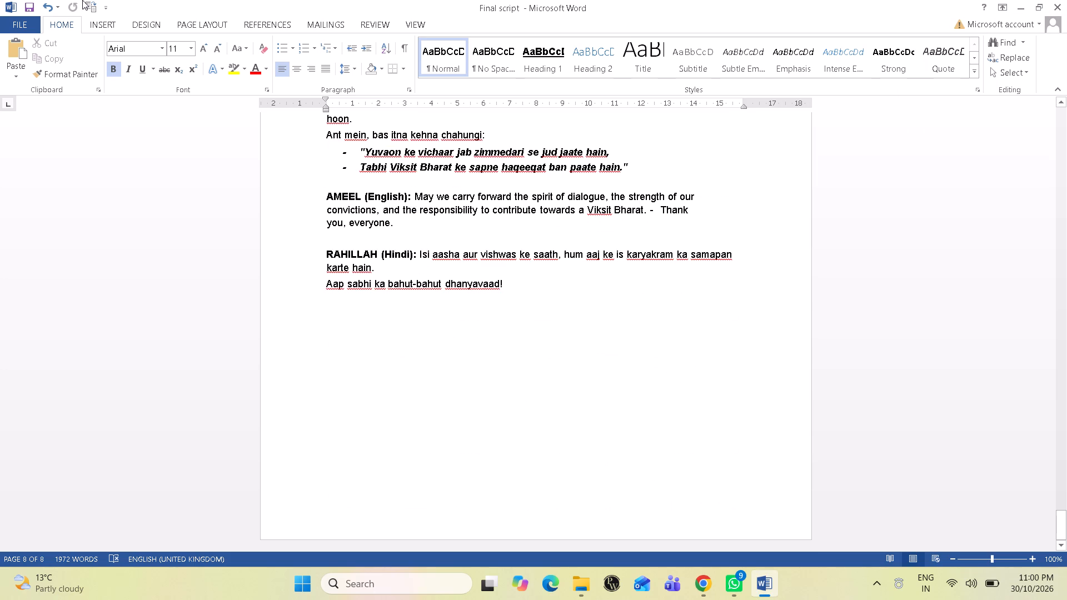
click(29, 5)
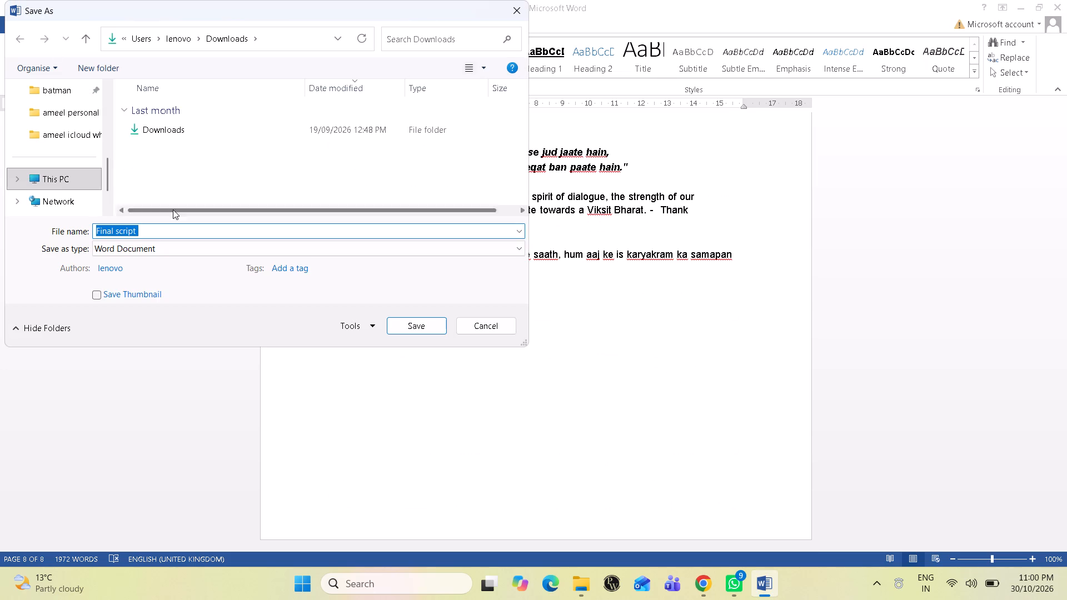
click(192, 237)
click(194, 233)
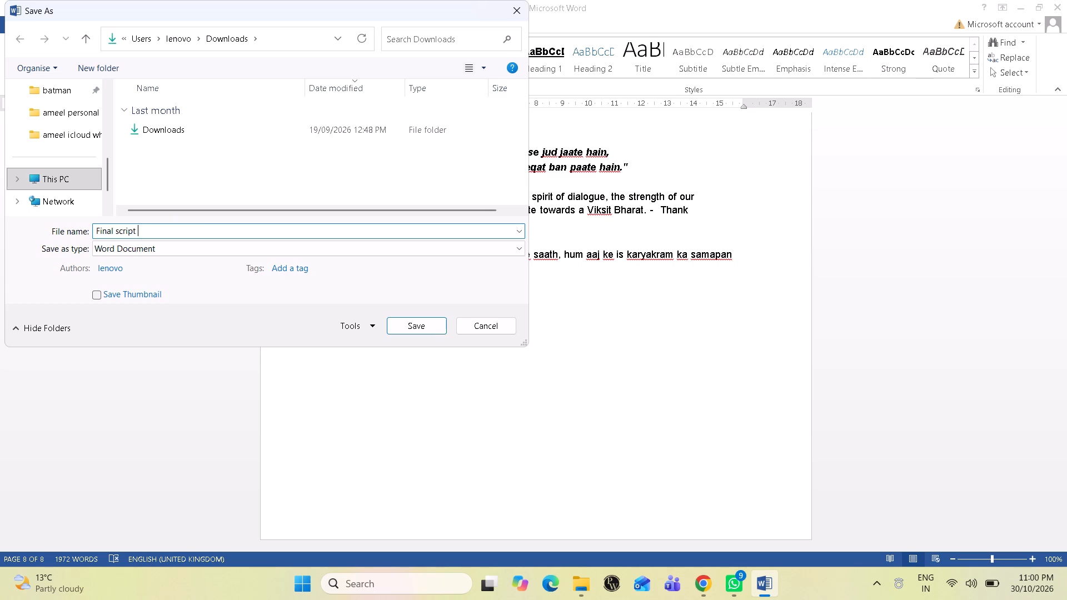
key(space)
text(edit 1)
click(308, 244)
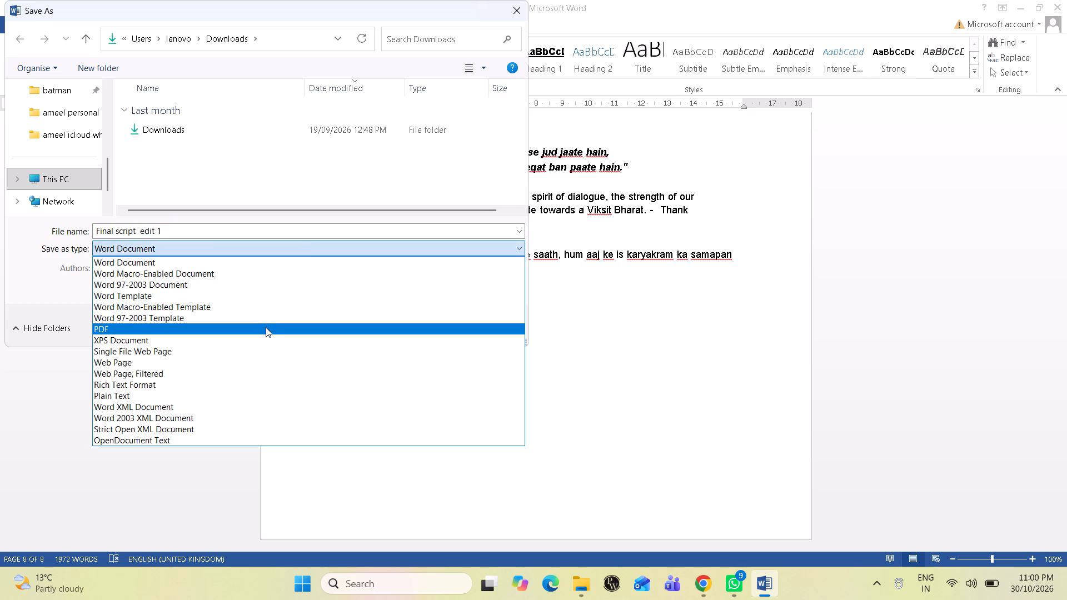
click(266, 327)
click(427, 363)
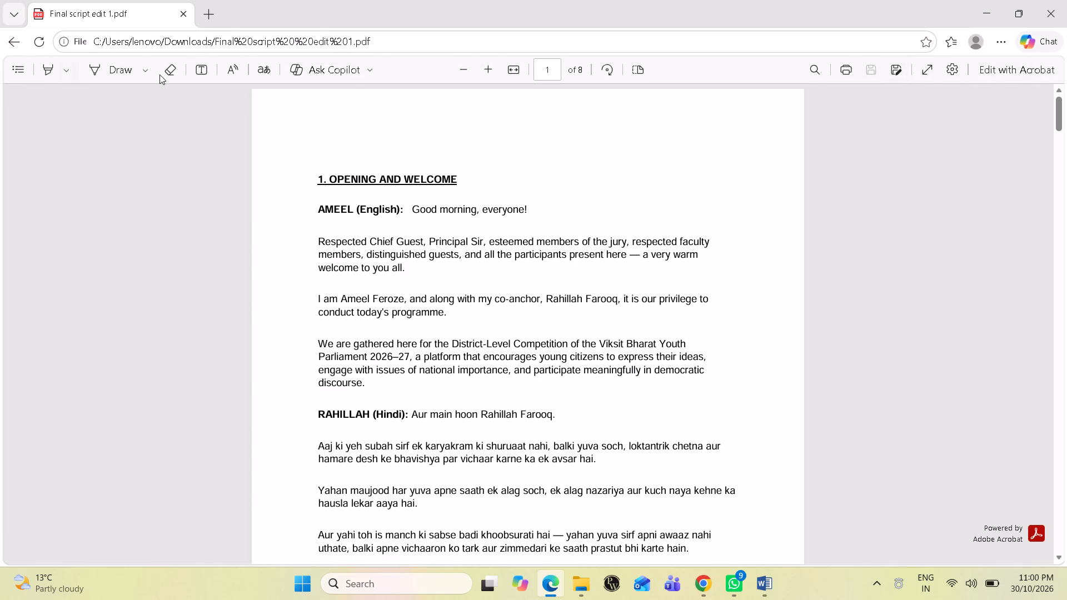
In Edge, save the opened "Final script edit 1" PDF to the Downloads folder, replacing the existing file.
click(895, 65)
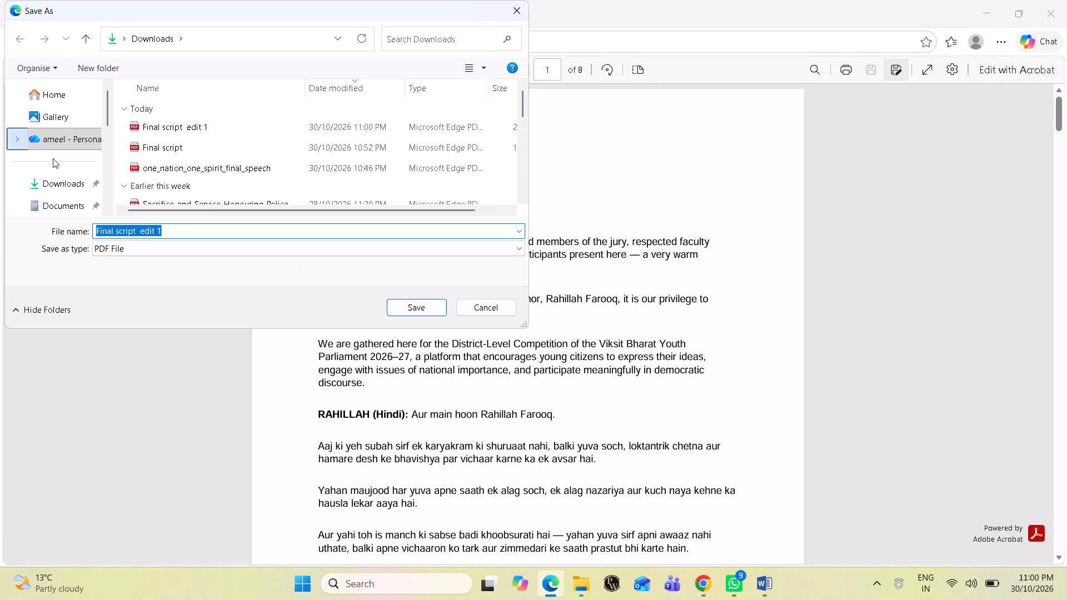
click(57, 187)
click(415, 308)
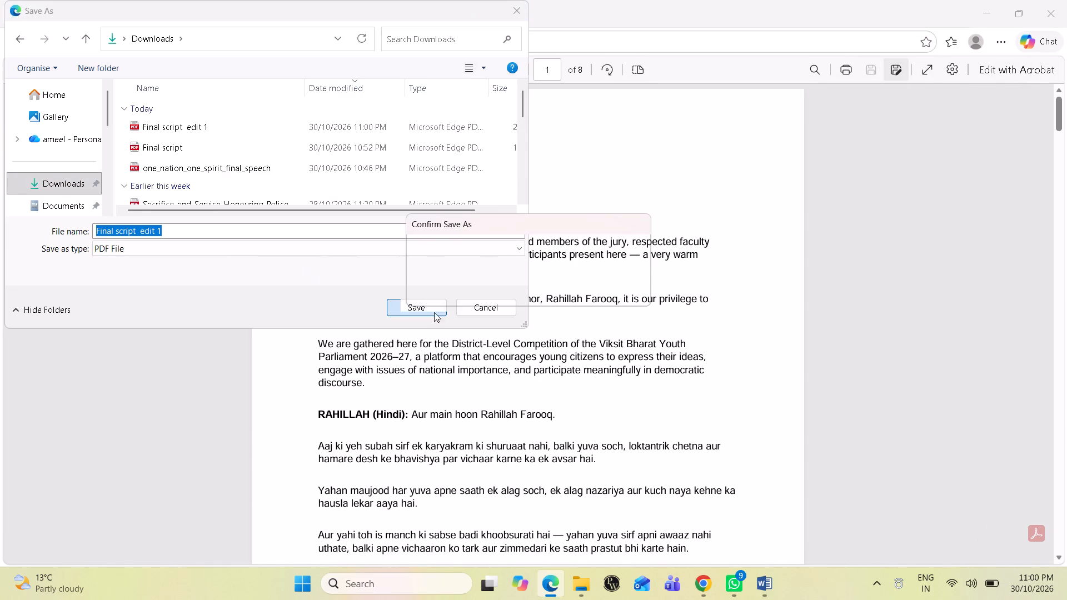
click(578, 293)
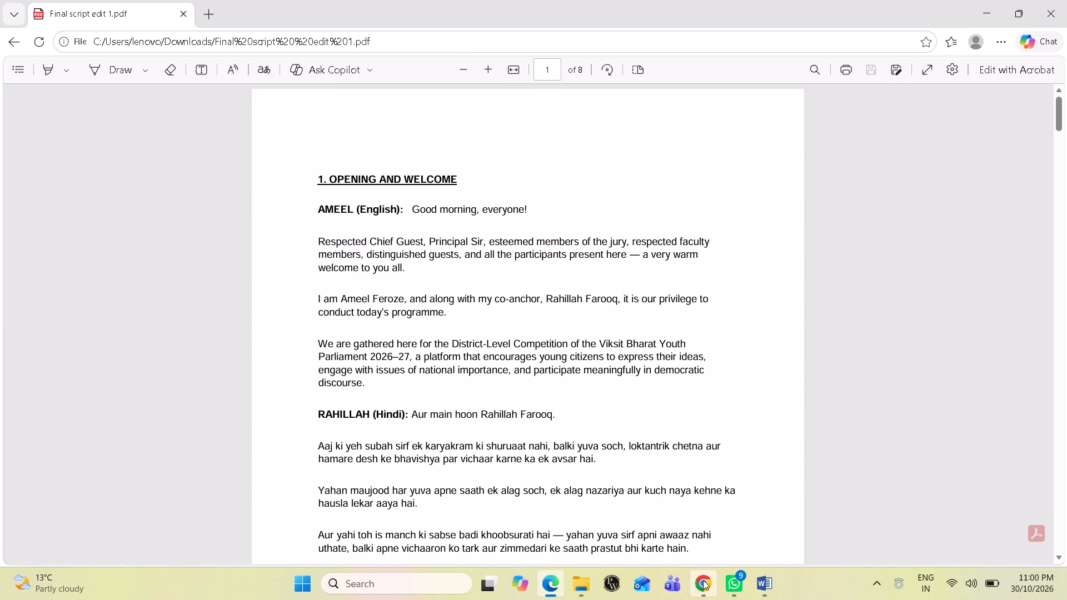
Switch to File Explorer and start sharing the "Final script edit 1" PDF from the Downloads folder.
click(591, 587)
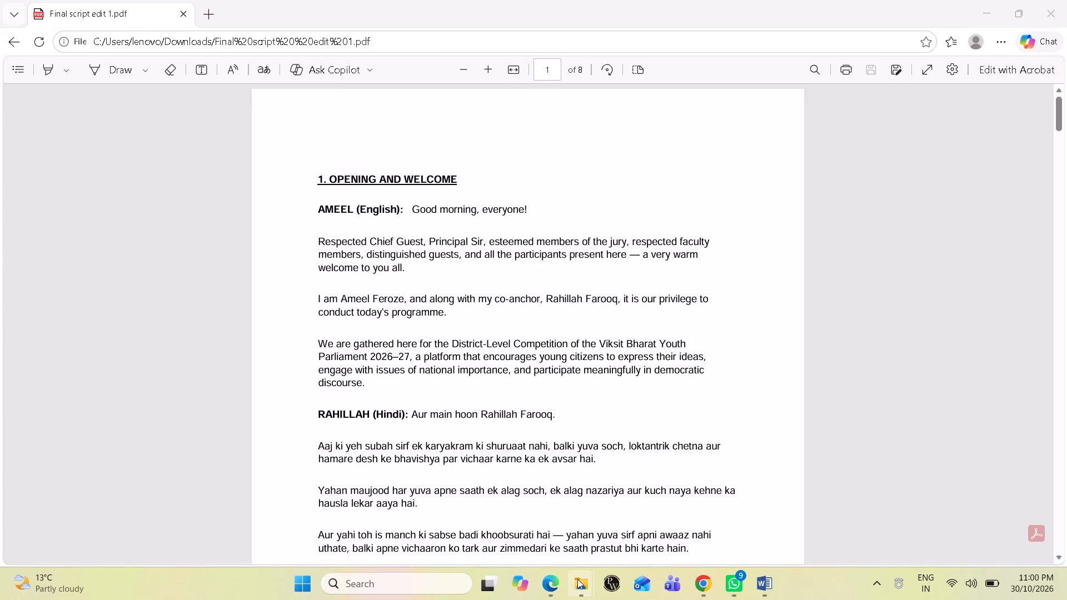
click(607, 531)
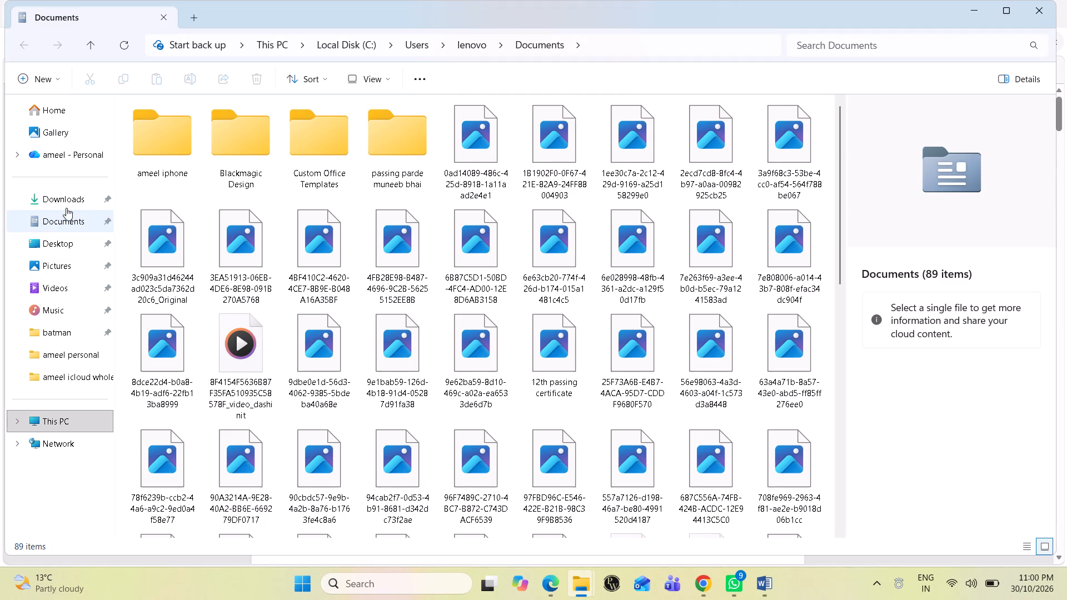
click(71, 198)
right_click(286, 140)
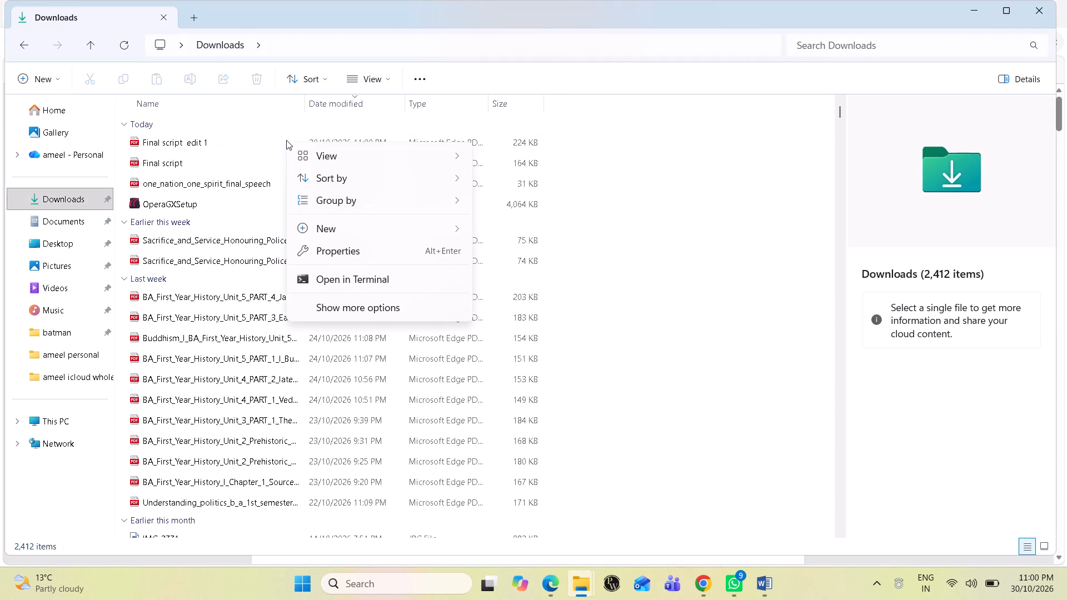
right_click(214, 145)
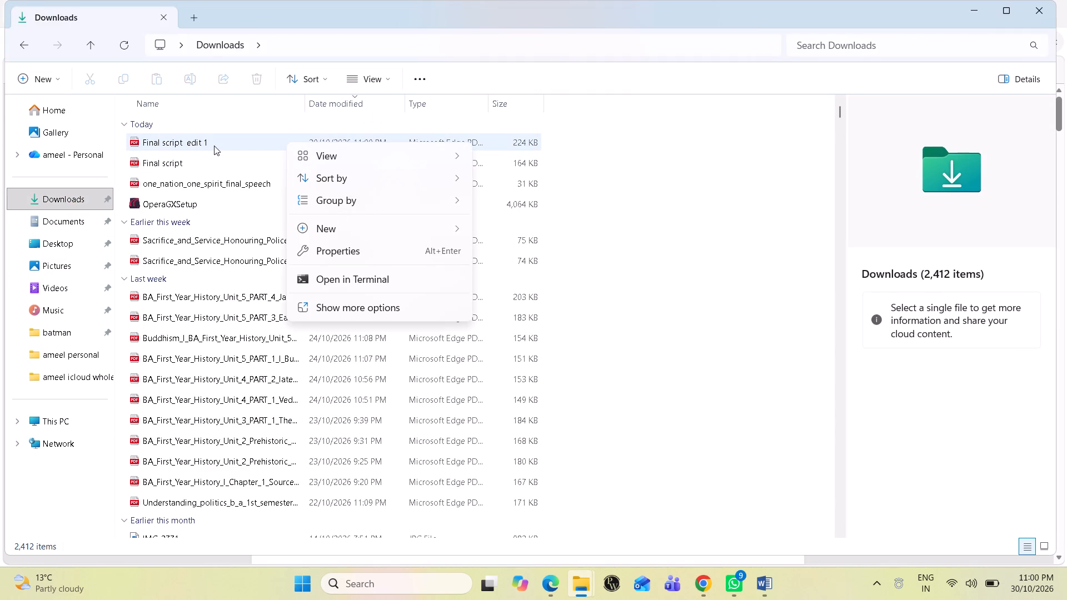
click(214, 146)
click(218, 140)
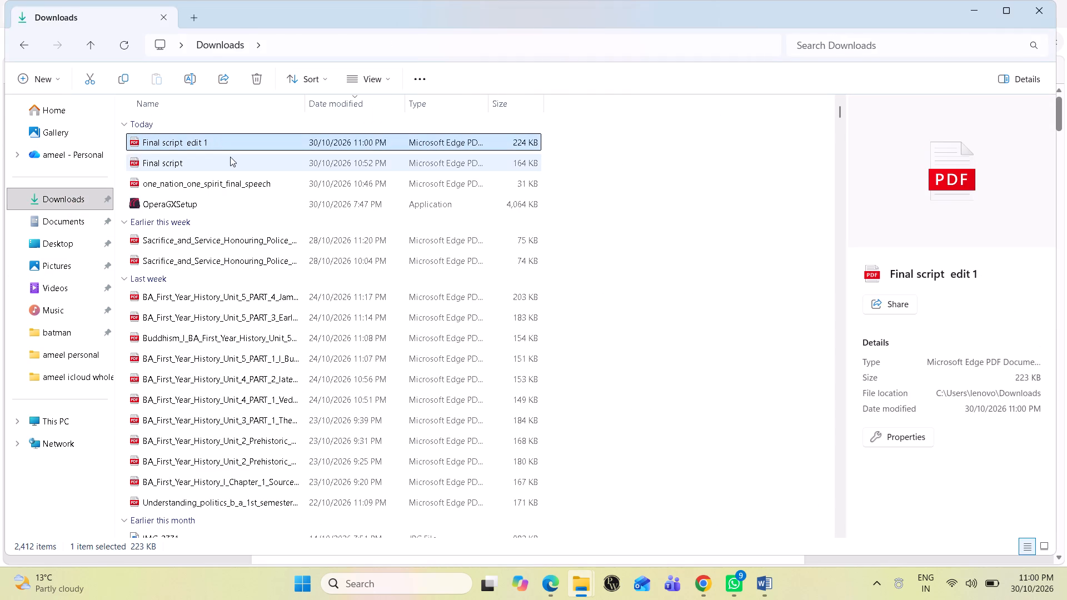
click(422, 76)
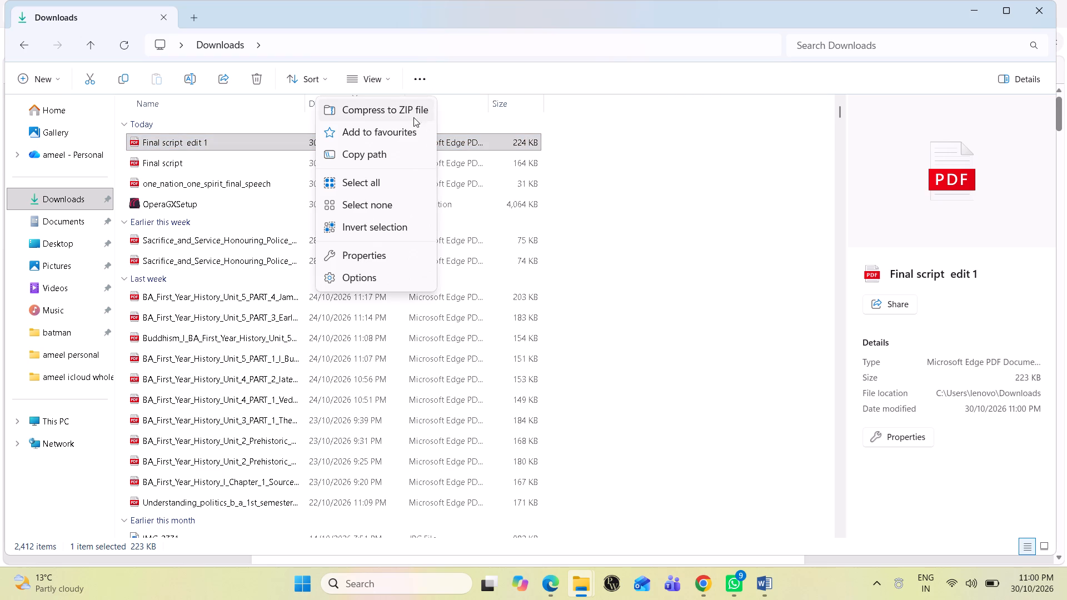
right_click(253, 141)
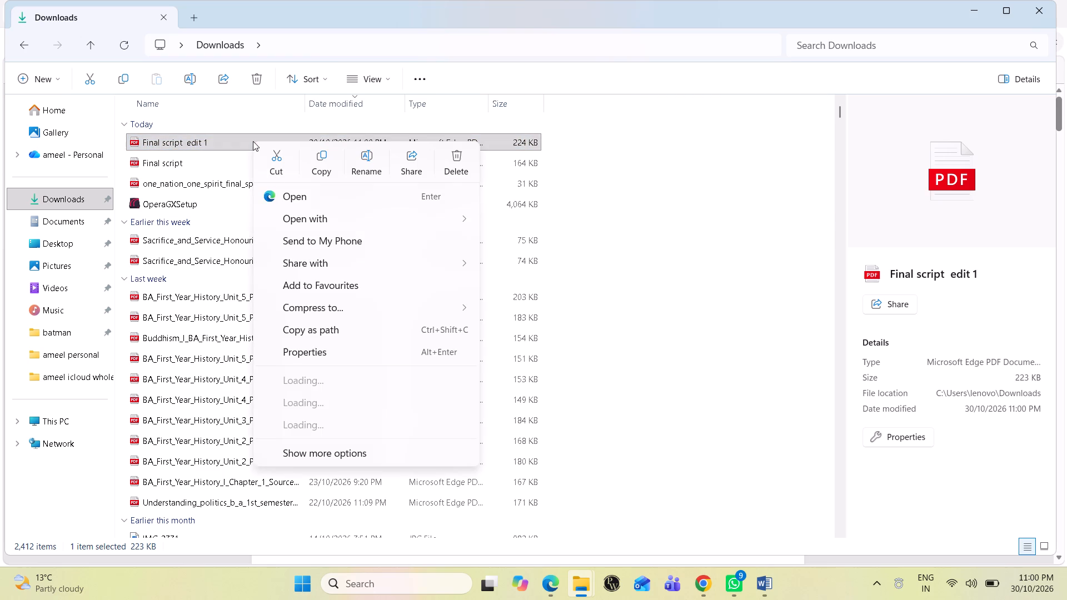
click(398, 159)
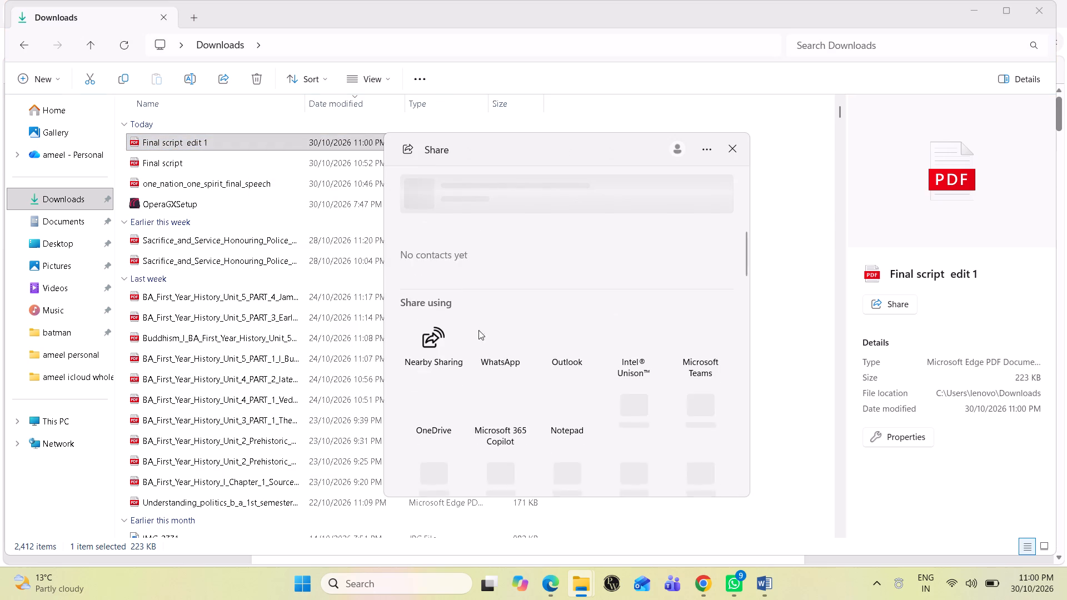
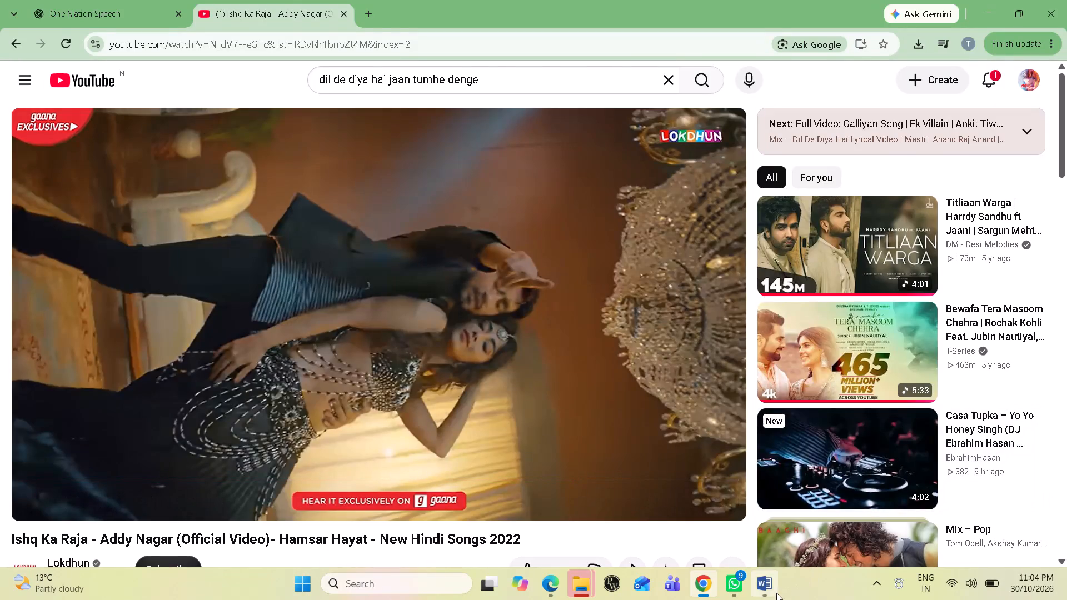
Switch to Word and look back through the Final script from section 9, Final Closing, to section 1, Opening and Welcome.
click(766, 596)
scroll(537, 419, up, 5)
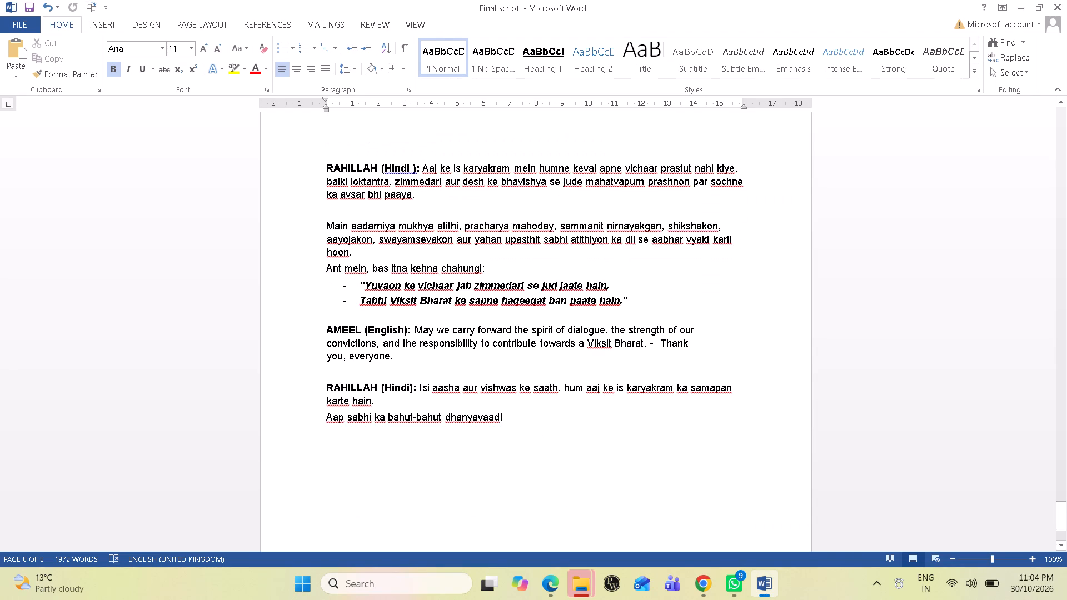
scroll(537, 417, up, 9)
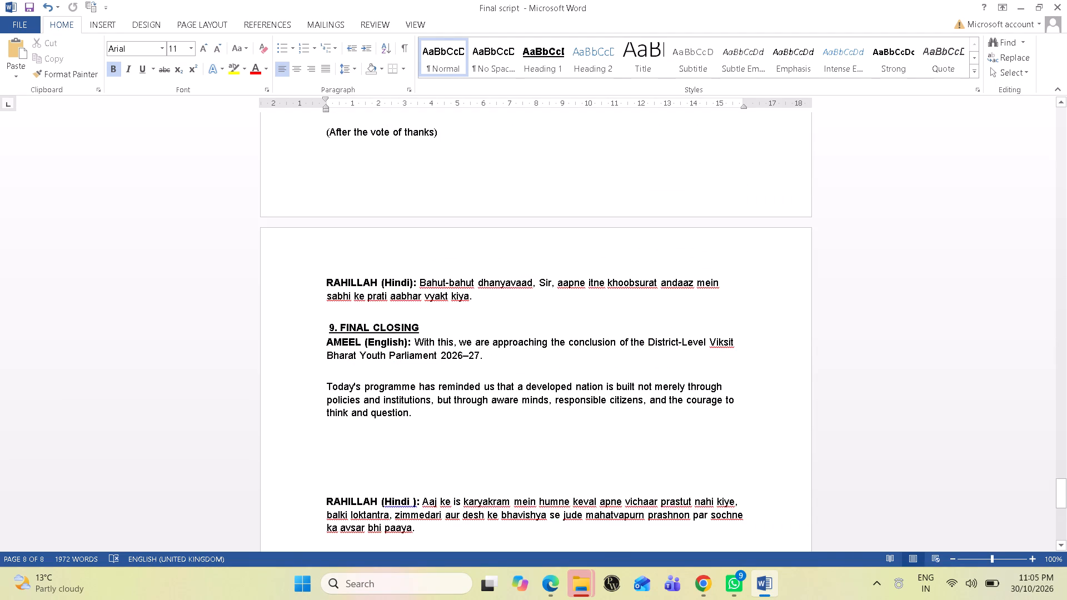
scroll(535, 418, up, 5)
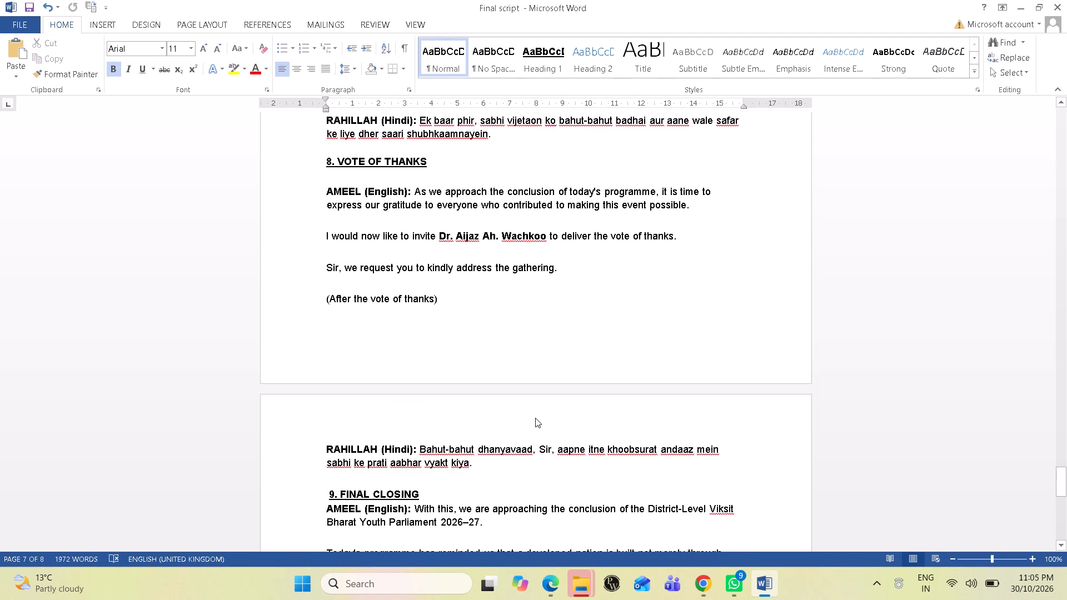
scroll(535, 418, up, 18)
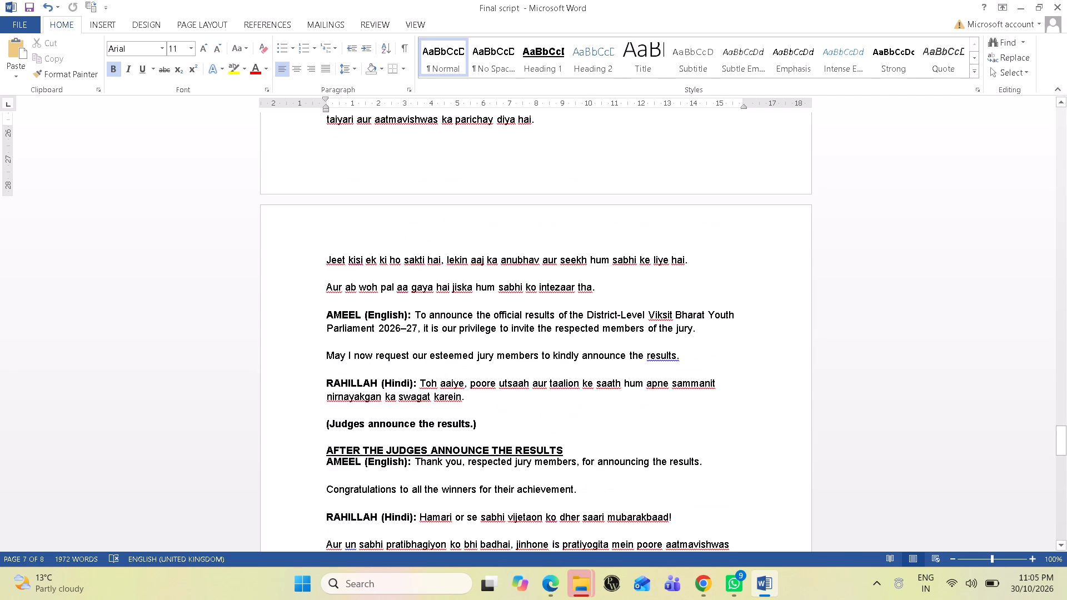
scroll(535, 418, up, 8)
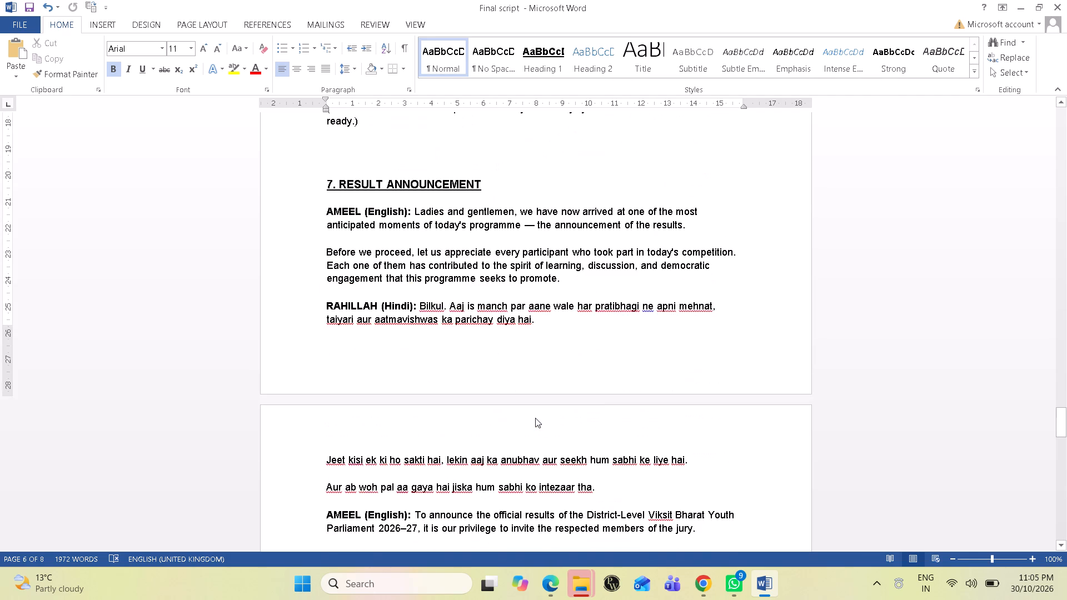
scroll(535, 418, up, 8)
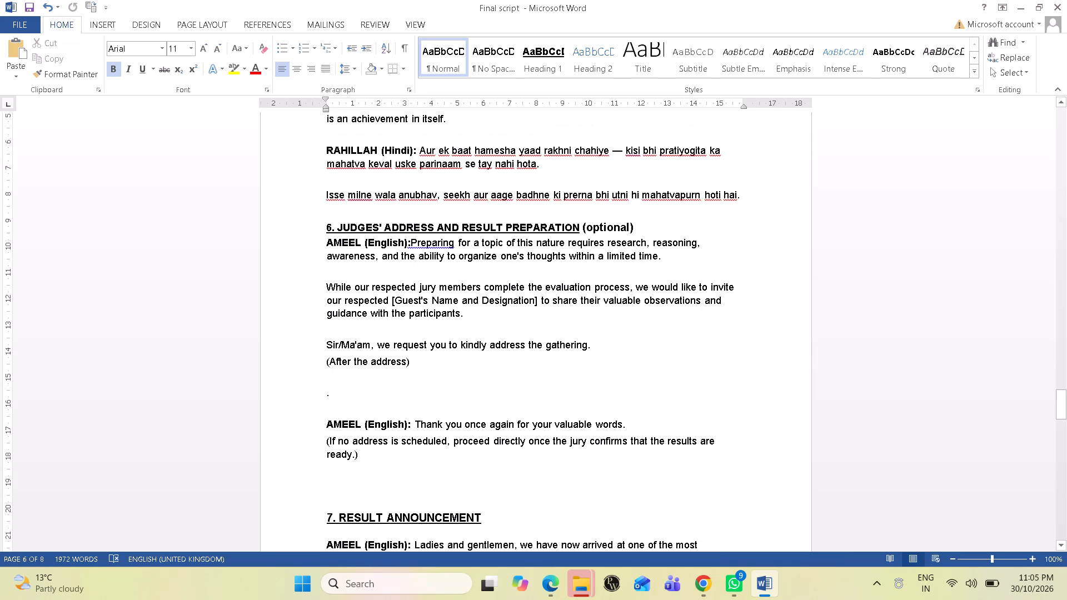
scroll(535, 418, up, 5)
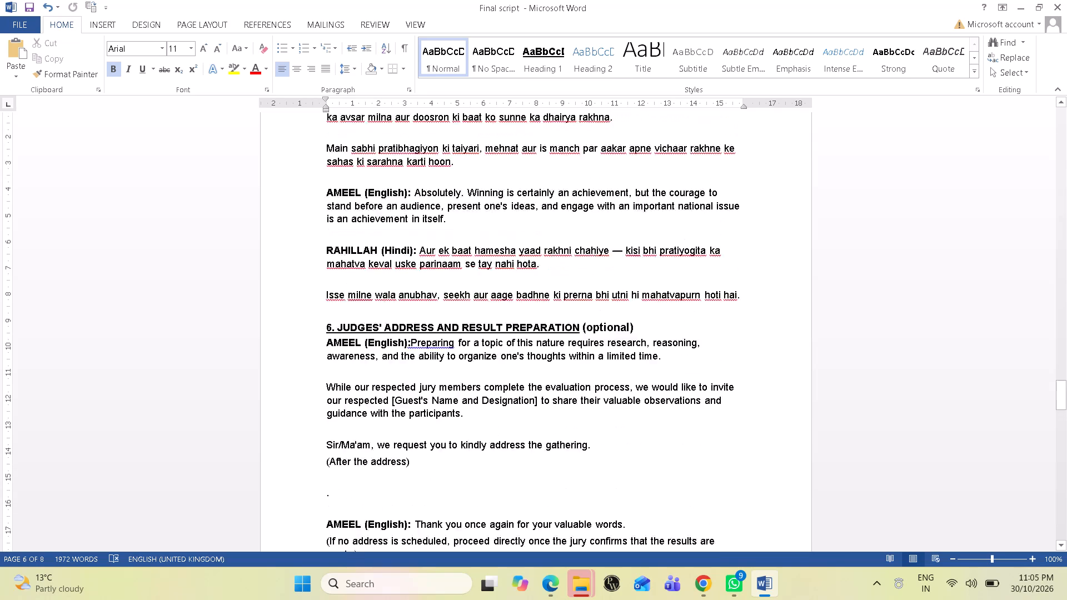
scroll(535, 418, up, 12)
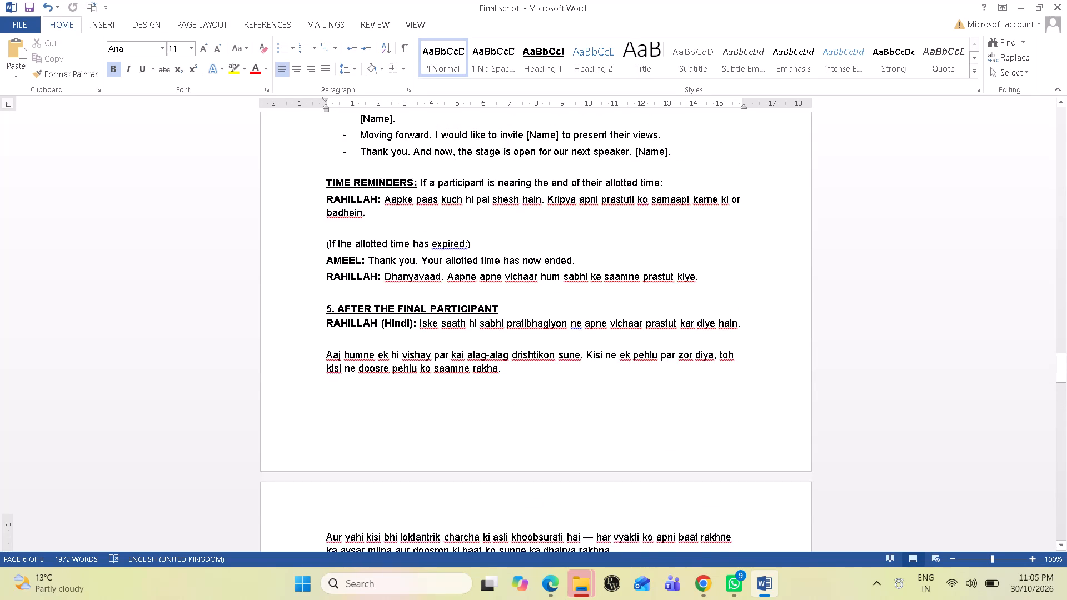
scroll(535, 418, up, 12)
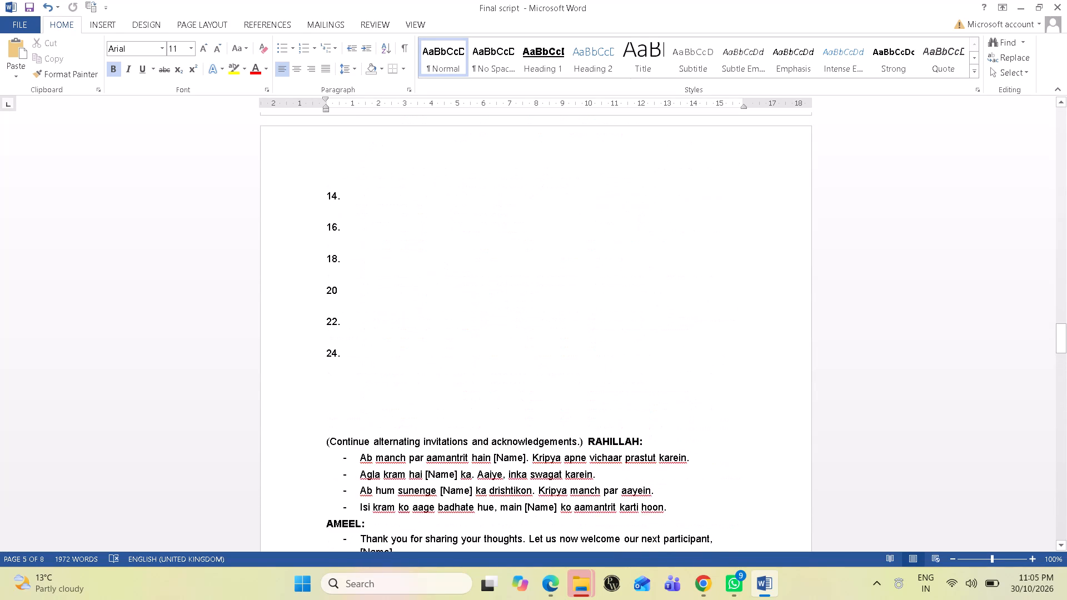
scroll(535, 418, up, 19)
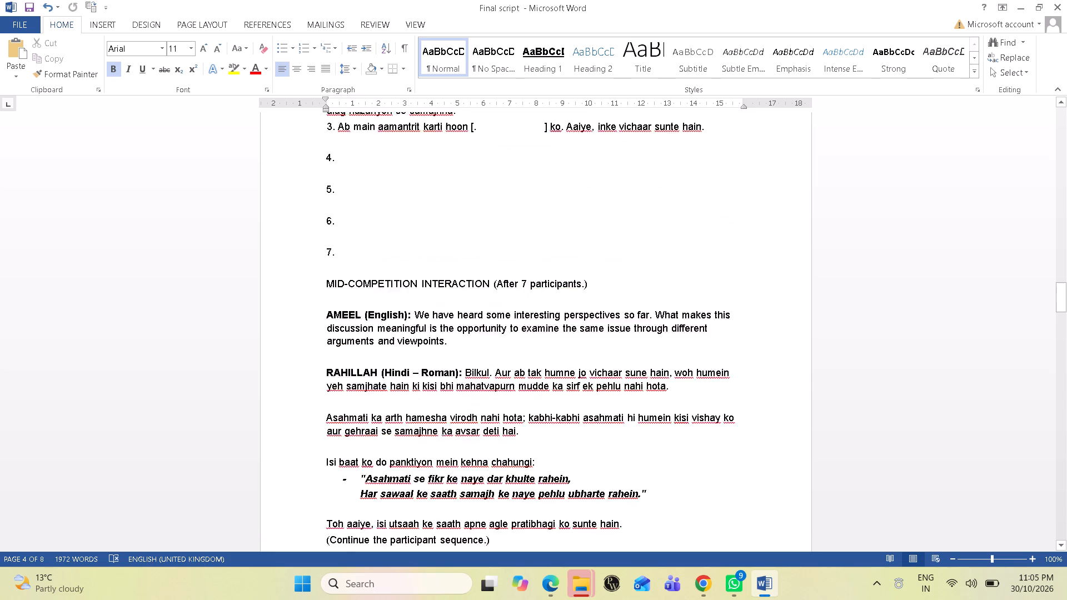
scroll(533, 422, up, 12)
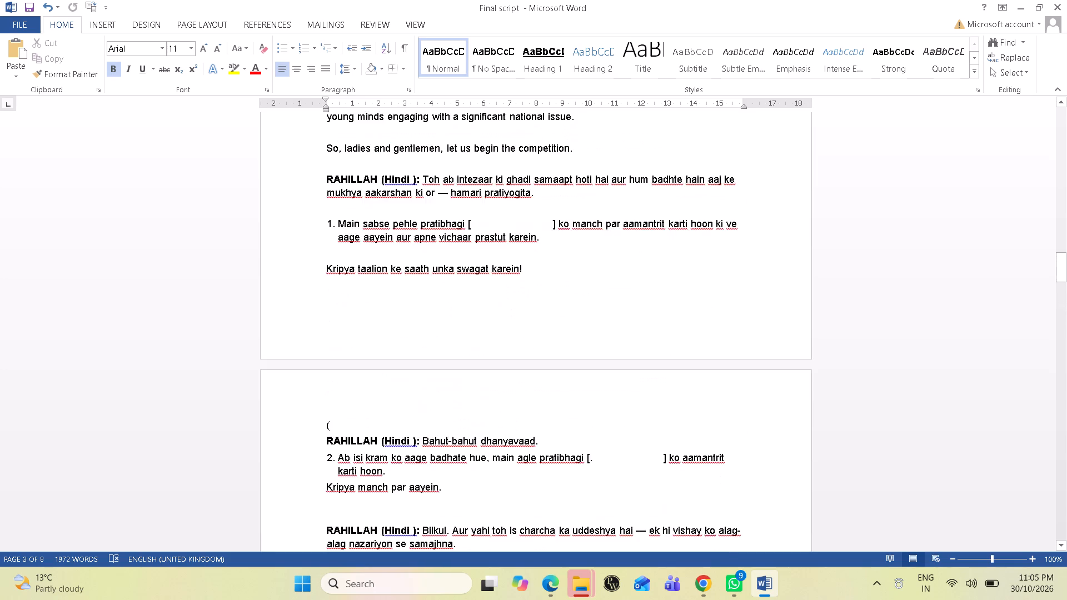
scroll(533, 422, up, 17)
scroll(534, 421, up, 6)
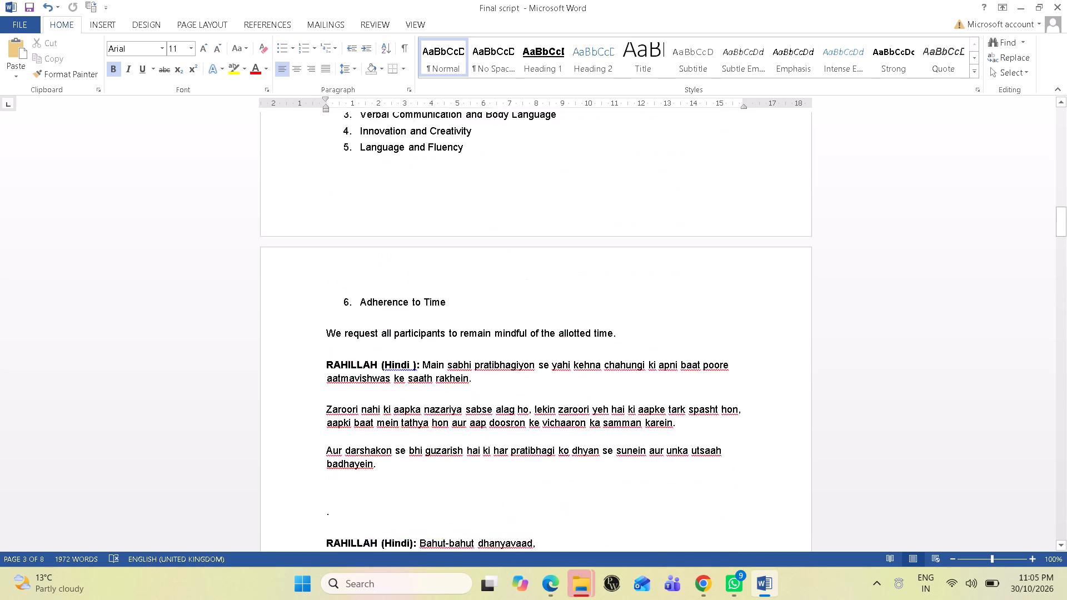
scroll(534, 421, up, 12)
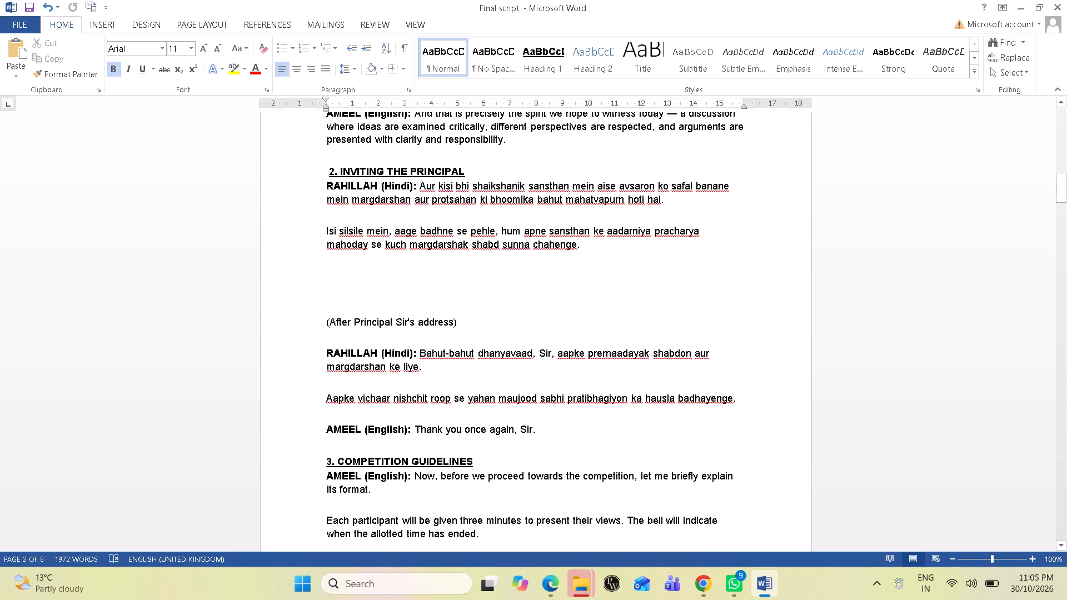
scroll(534, 421, up, 12)
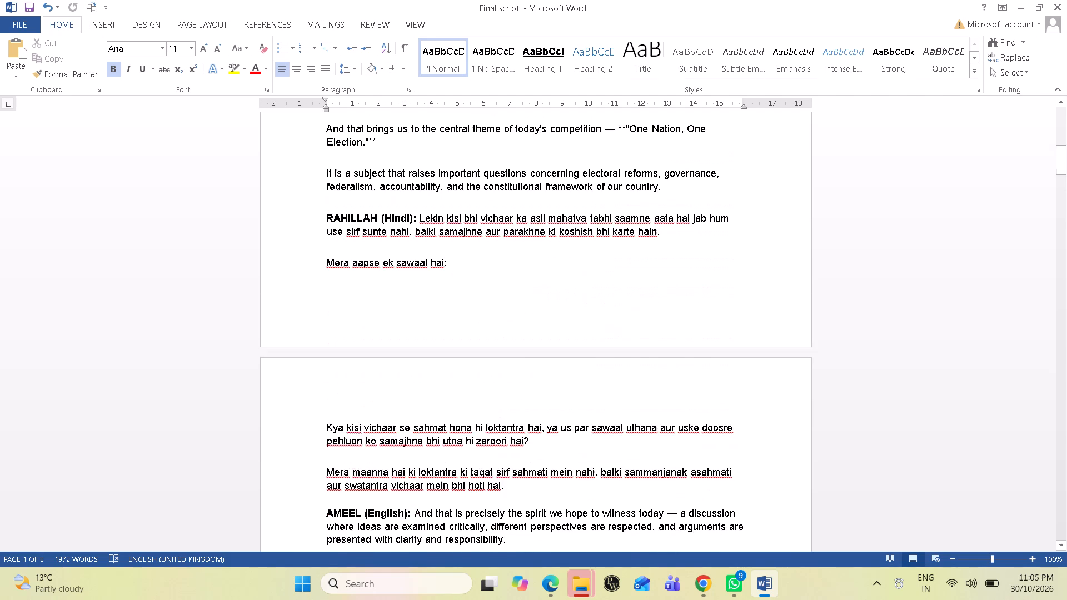
scroll(534, 421, up, 17)
scroll(533, 422, up, 5)
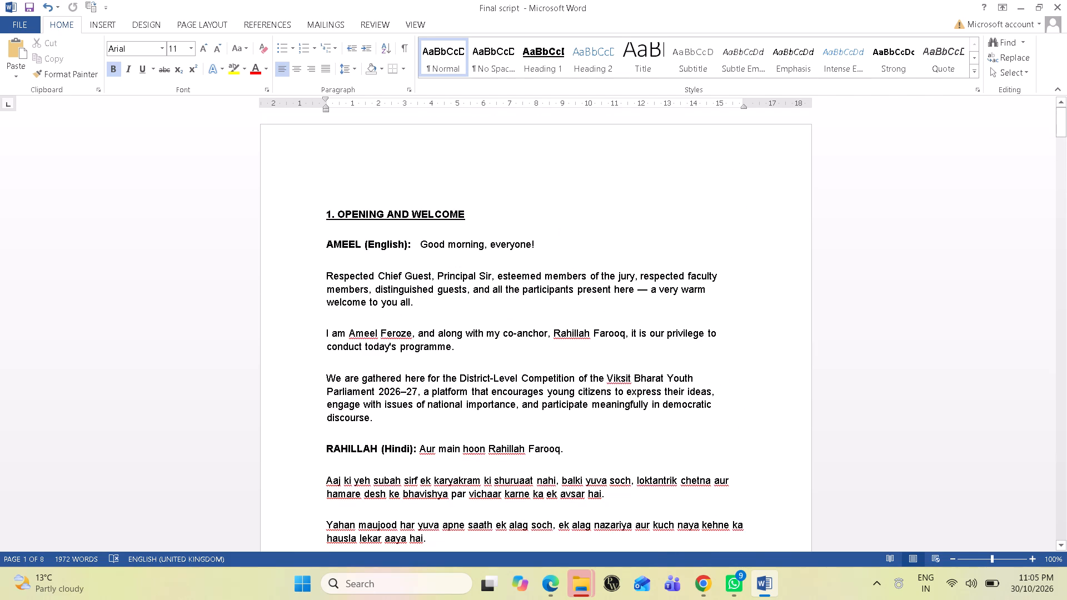
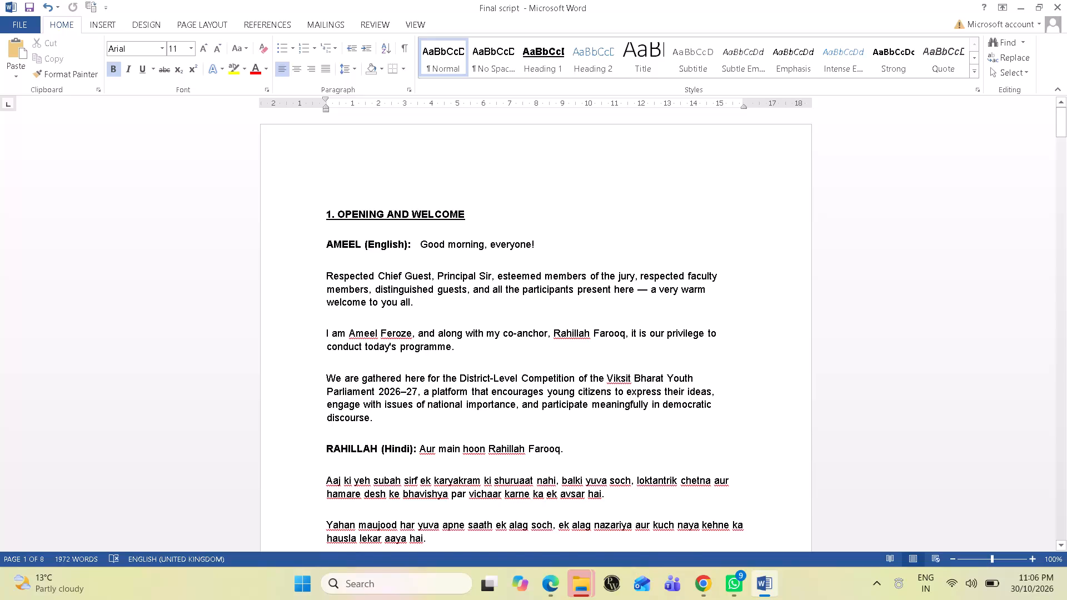
Read through section 1, Opening and Welcome, of the Final script from its start on to the top of page 2.
scroll(574, 389, down, 4)
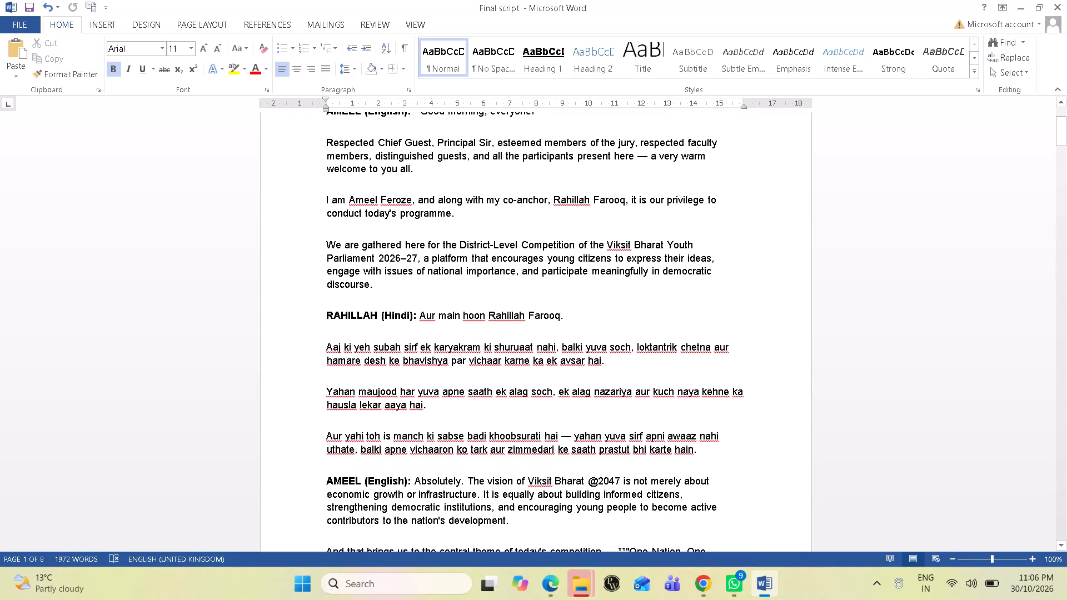
scroll(565, 383, down, 1)
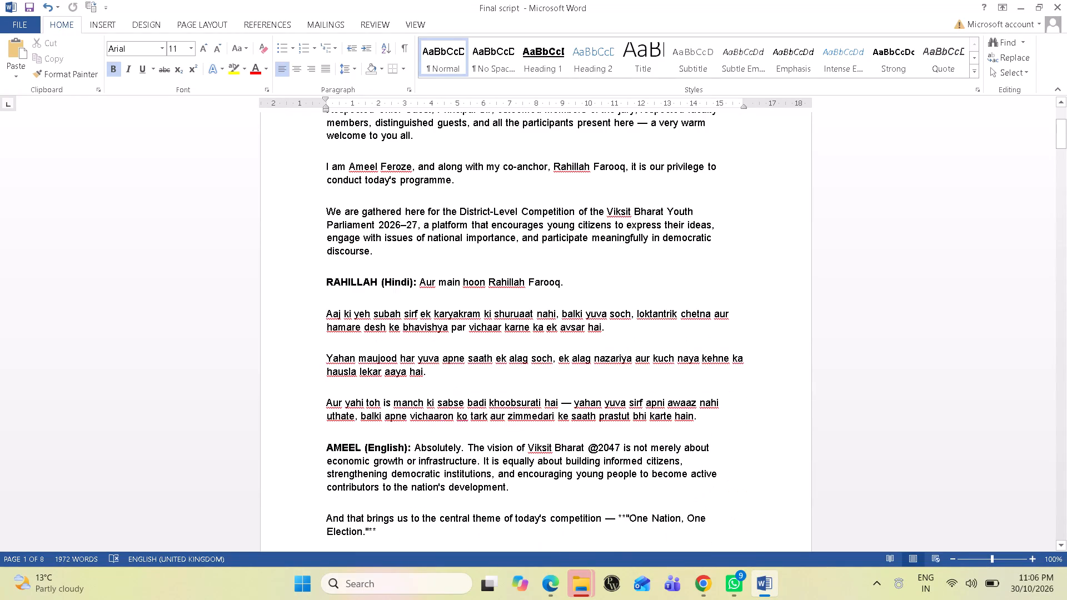
scroll(565, 383, down, 5)
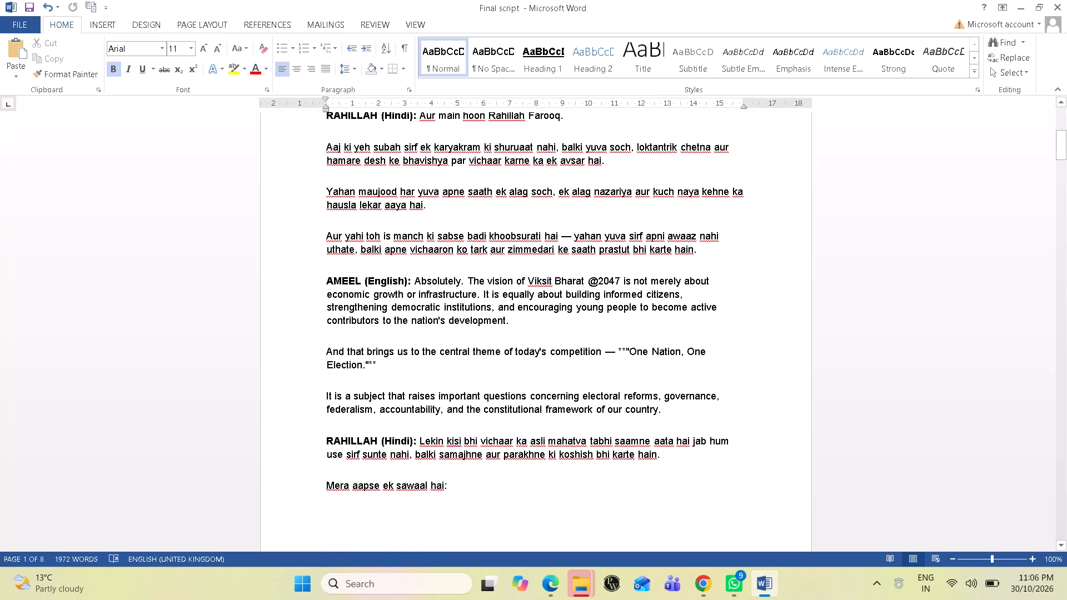
scroll(565, 383, down, 1)
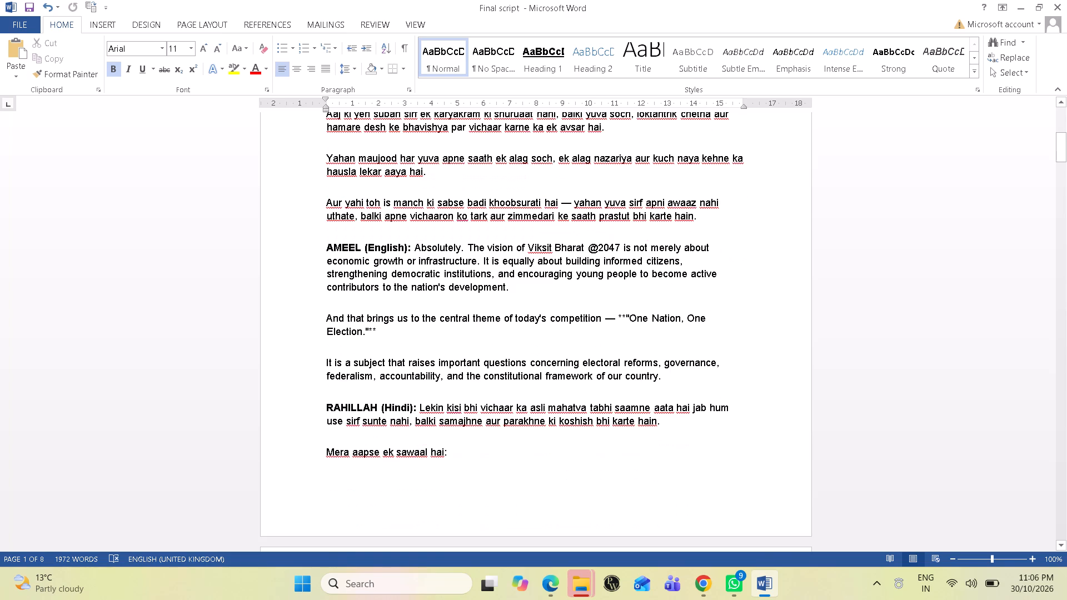
scroll(565, 383, down, 1)
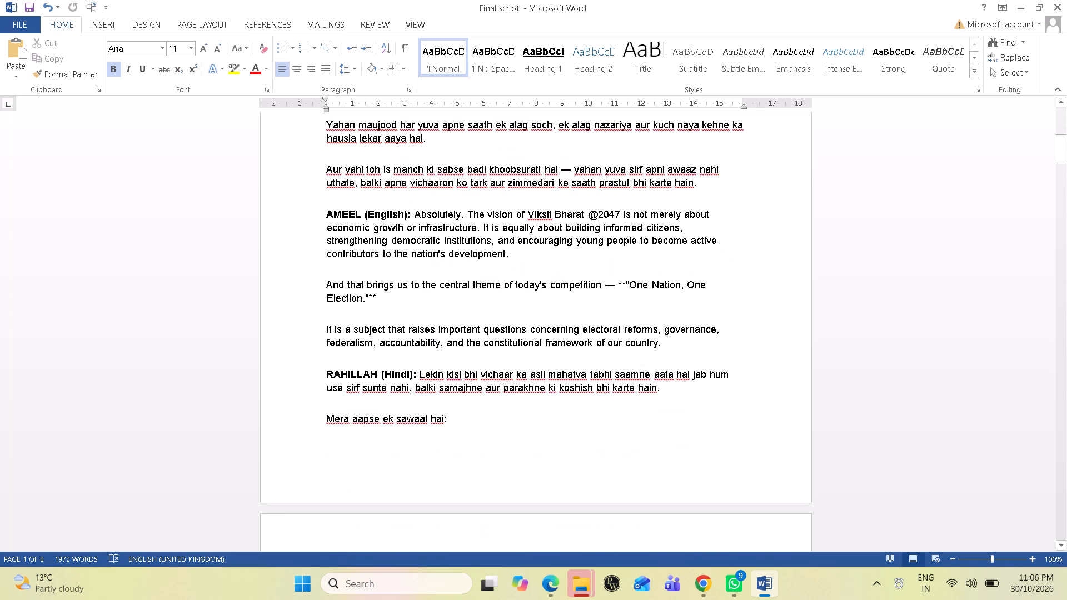
scroll(565, 383, down, 3)
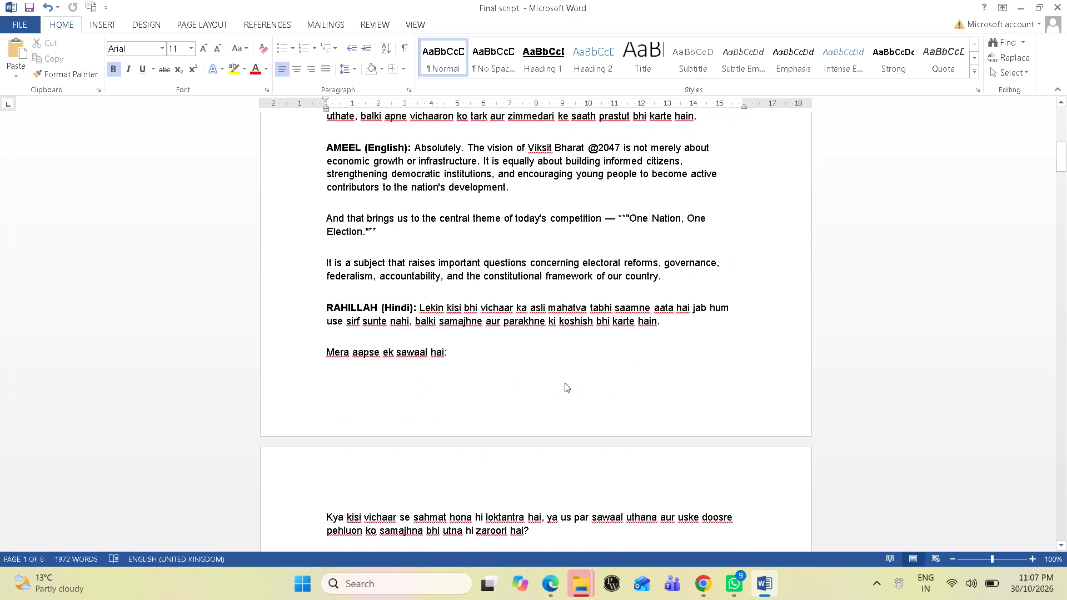
scroll(565, 383, down, 1)
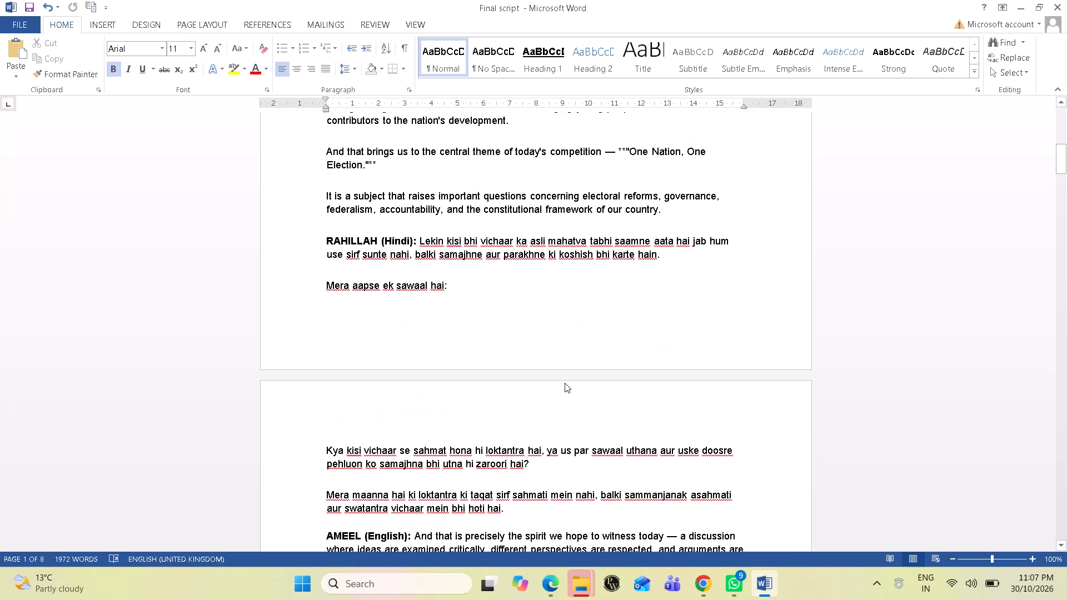
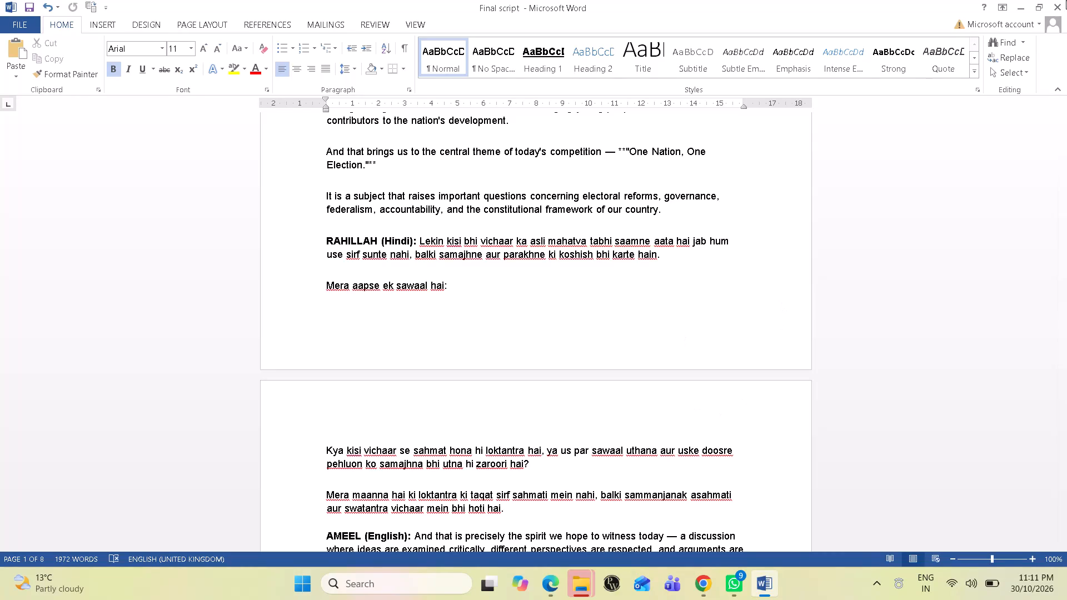
Close the Final script document without saving its changes.
click(1059, 3)
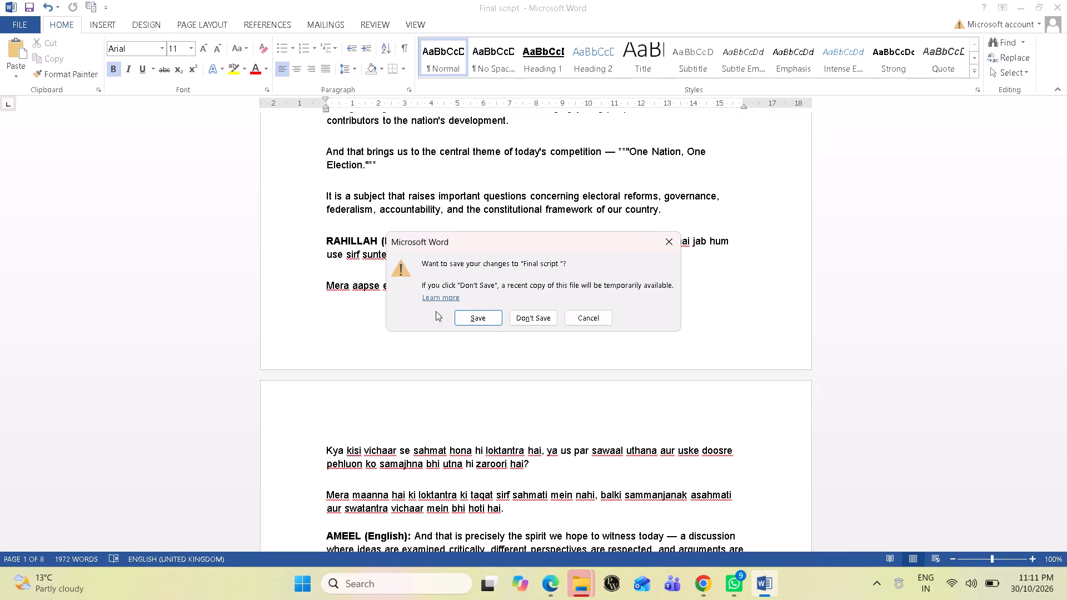
click(533, 318)
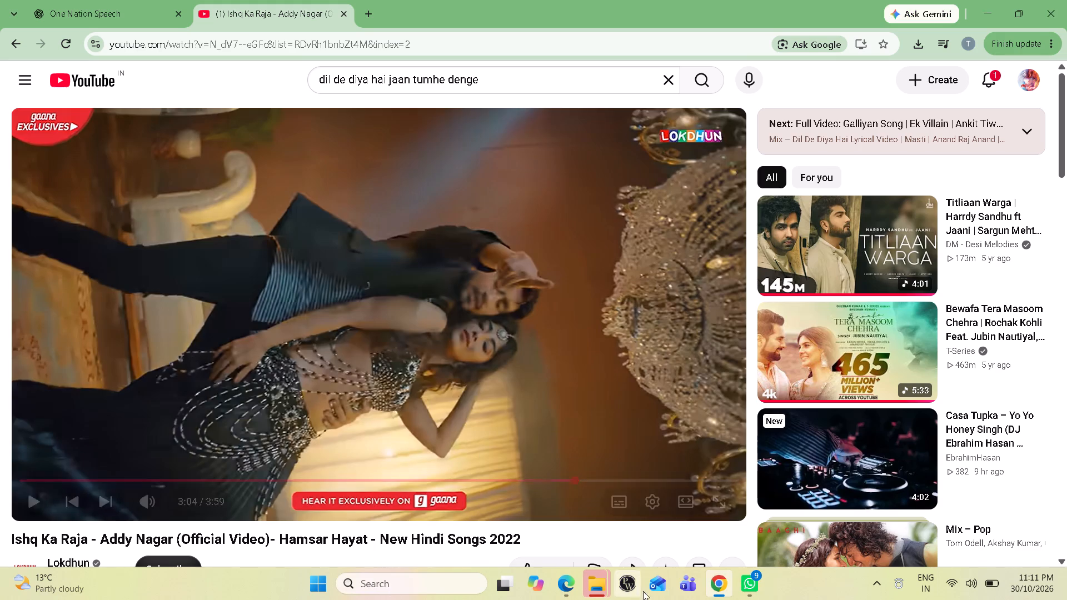